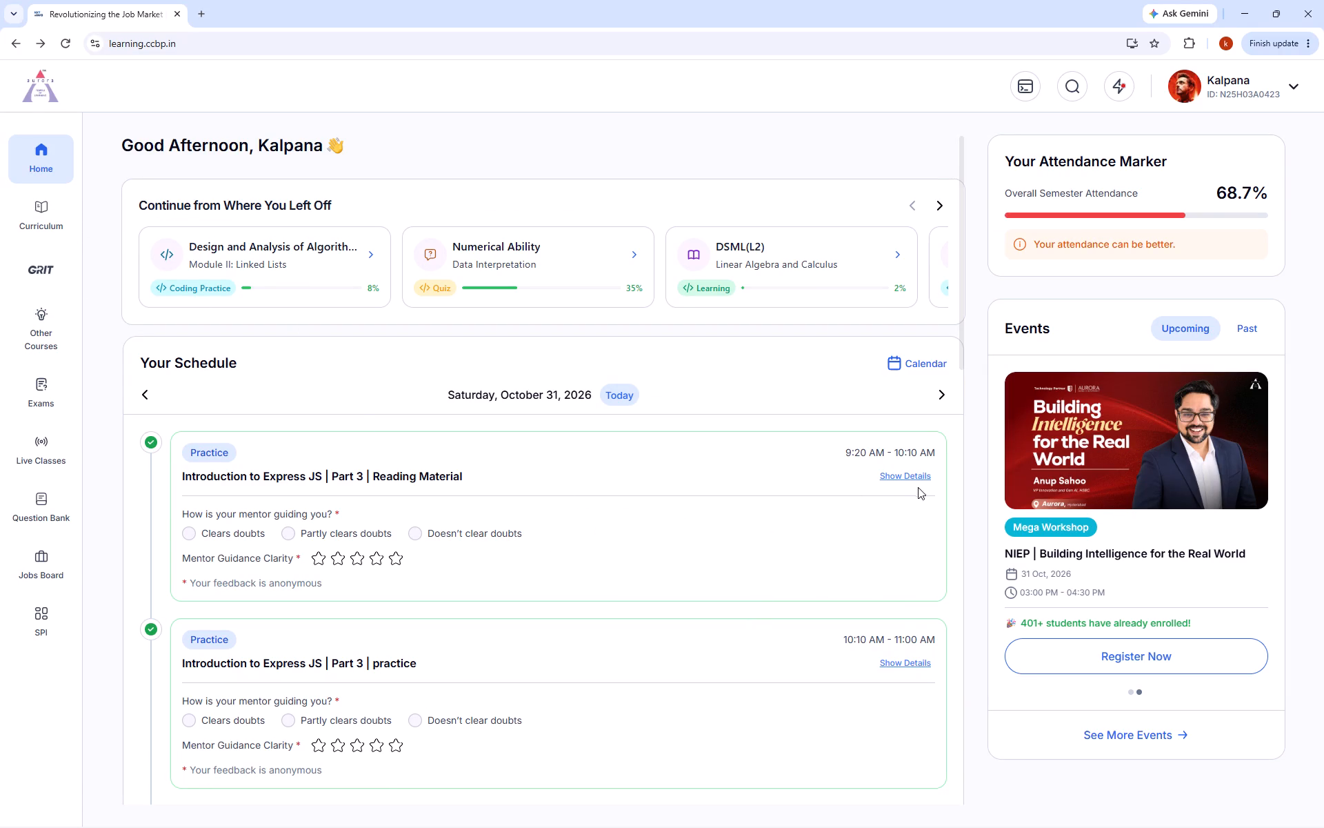
Open the Cricket Team question from the Express JS Part 2 Coding Practice under SQLite and Database Operations.
click(901, 475)
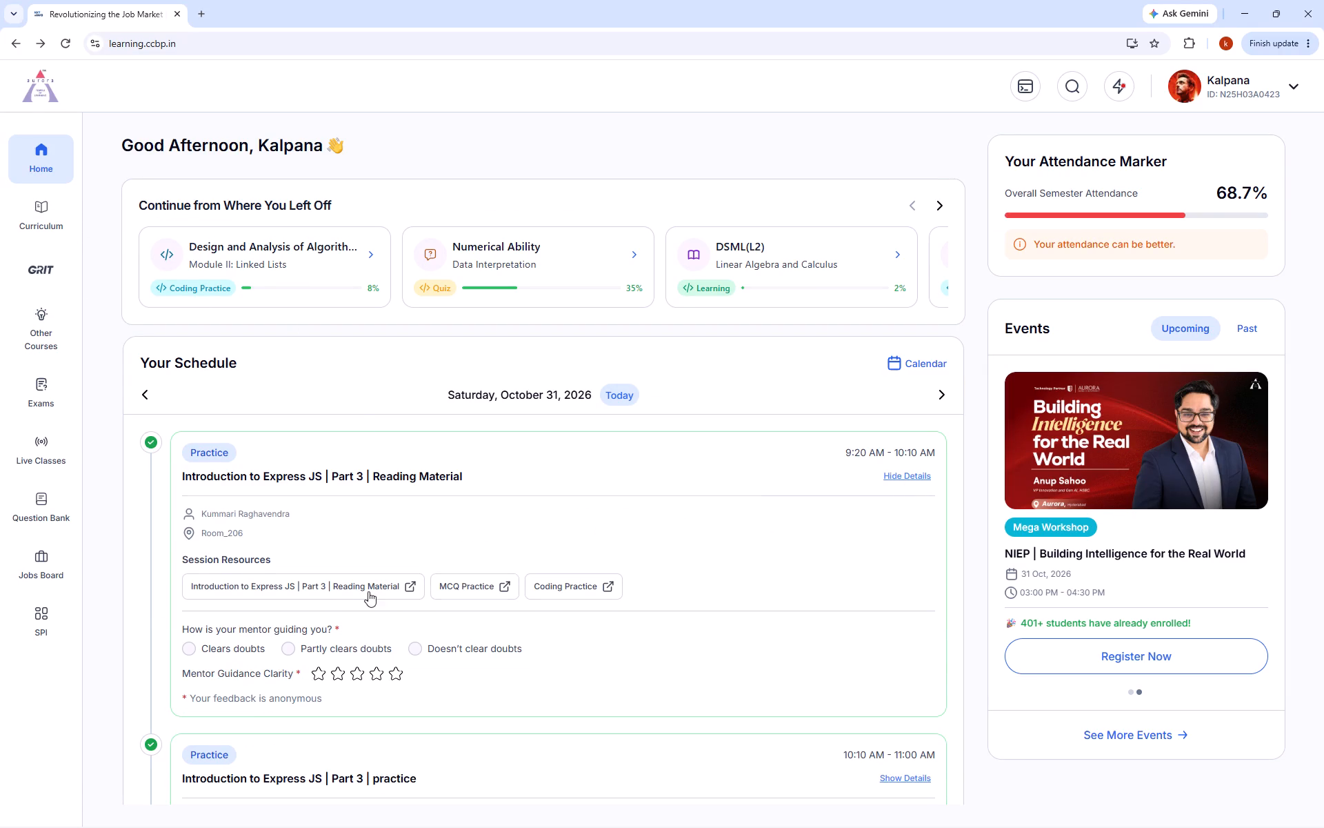
click(402, 586)
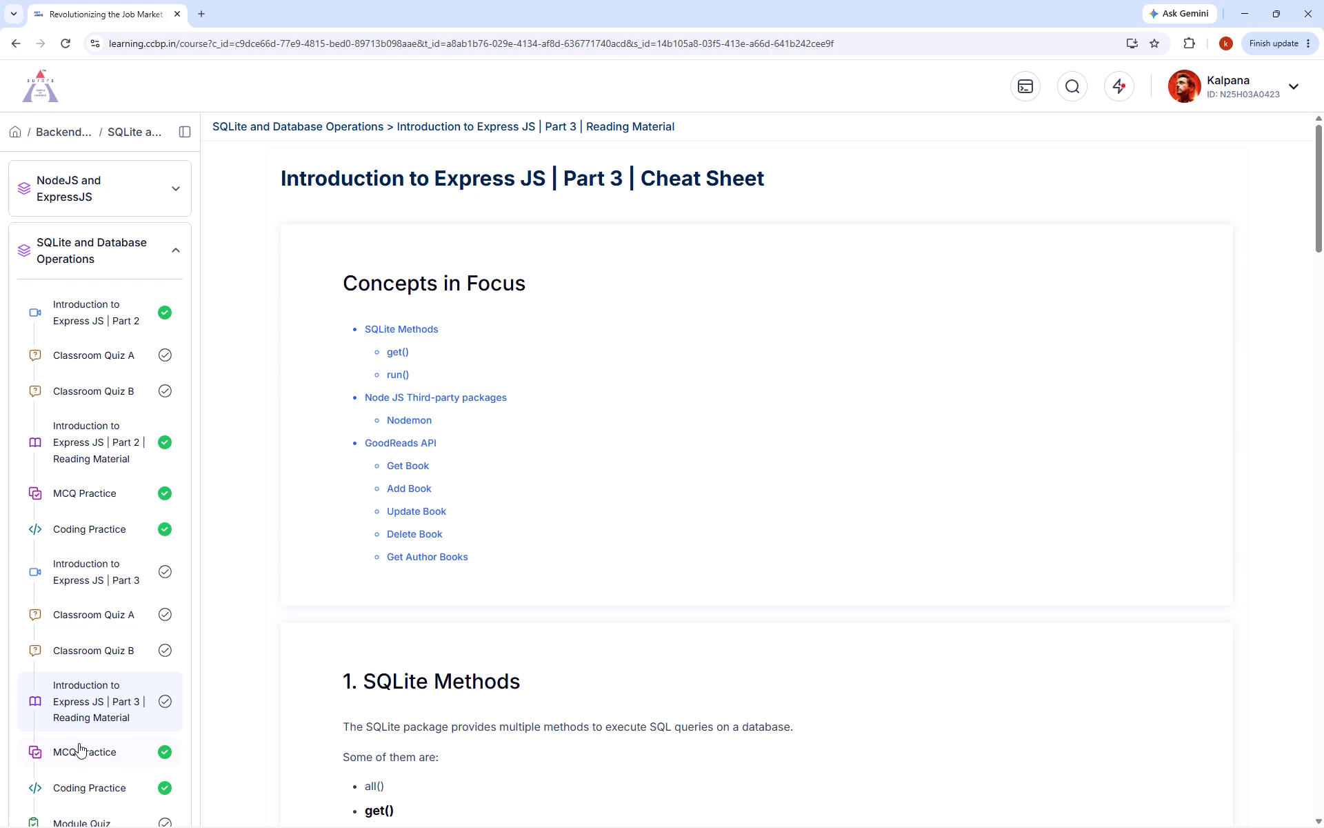
scroll(79, 743, down, 1)
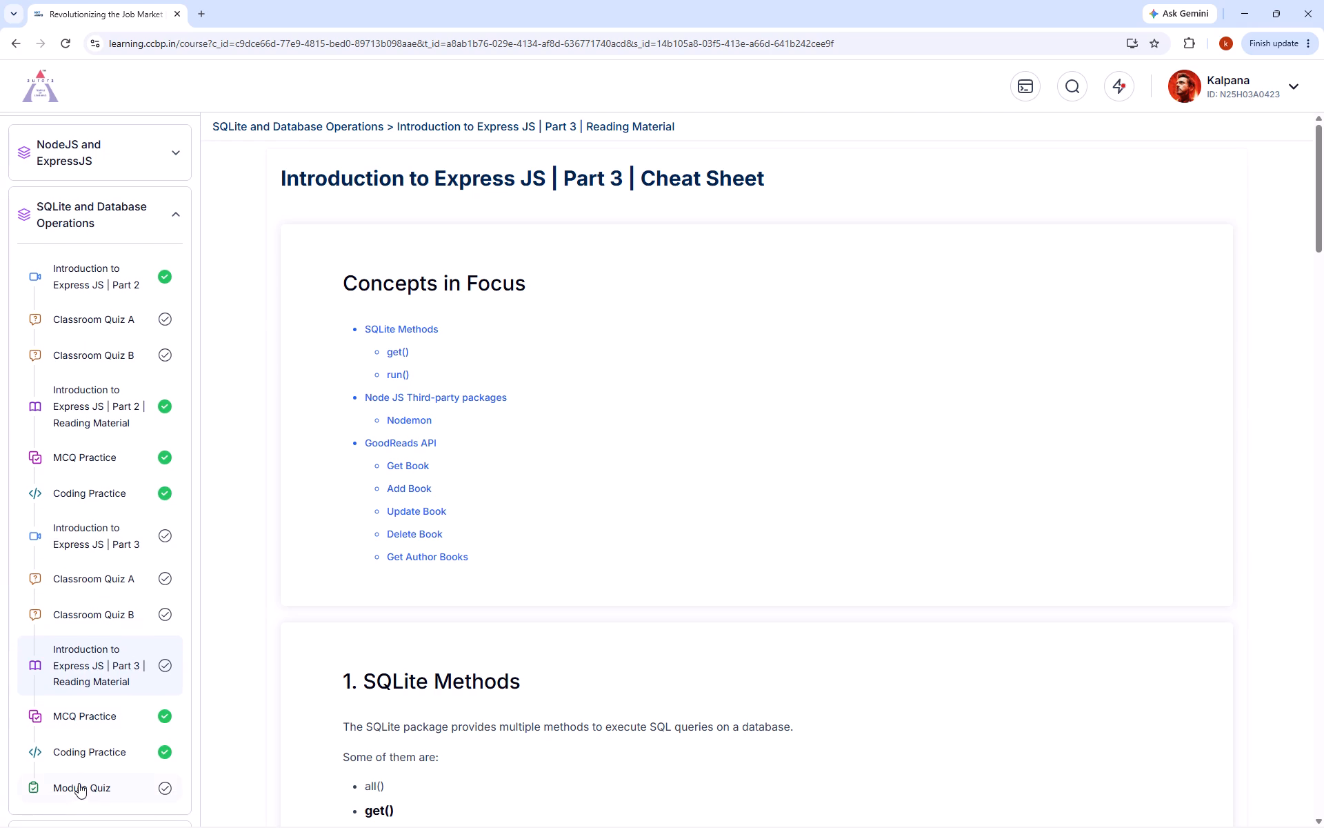
click(108, 751)
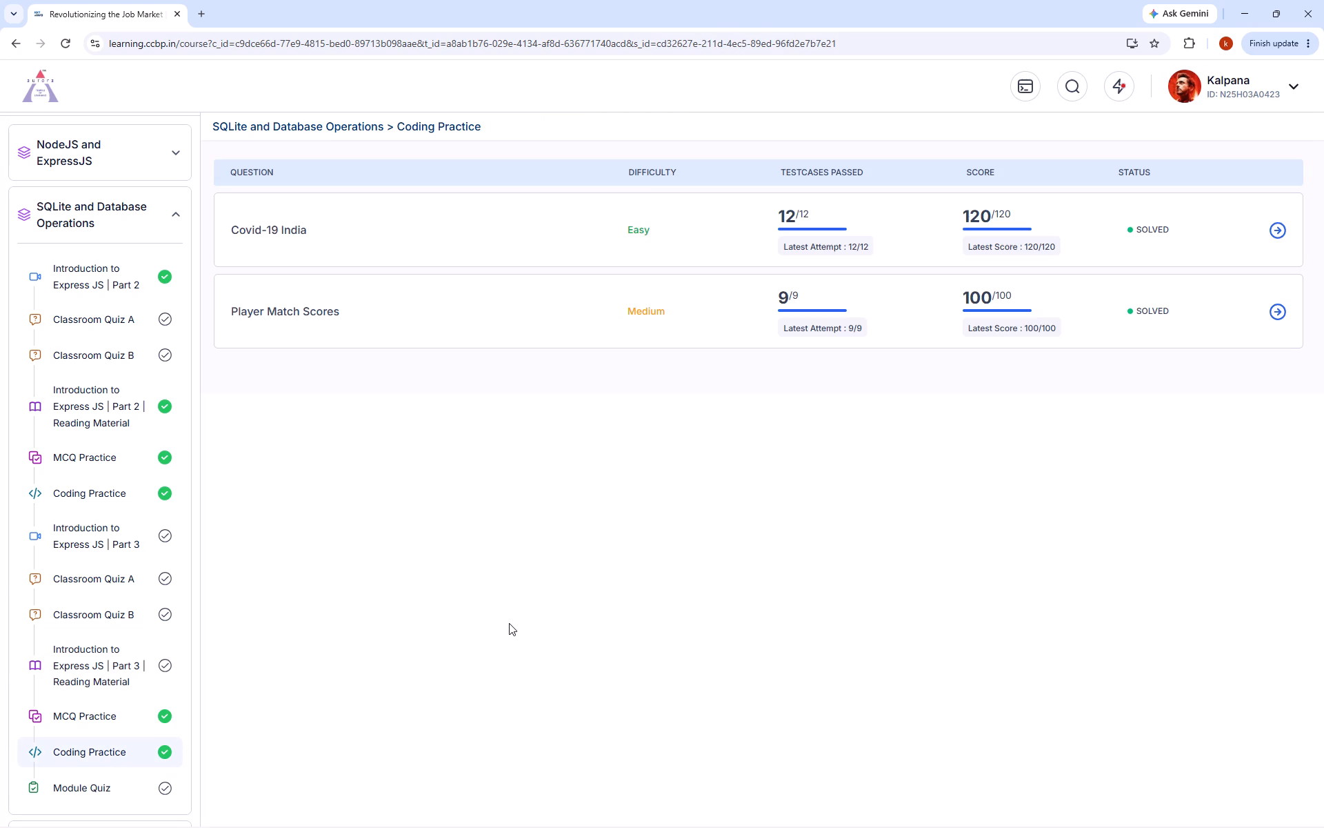
click(69, 491)
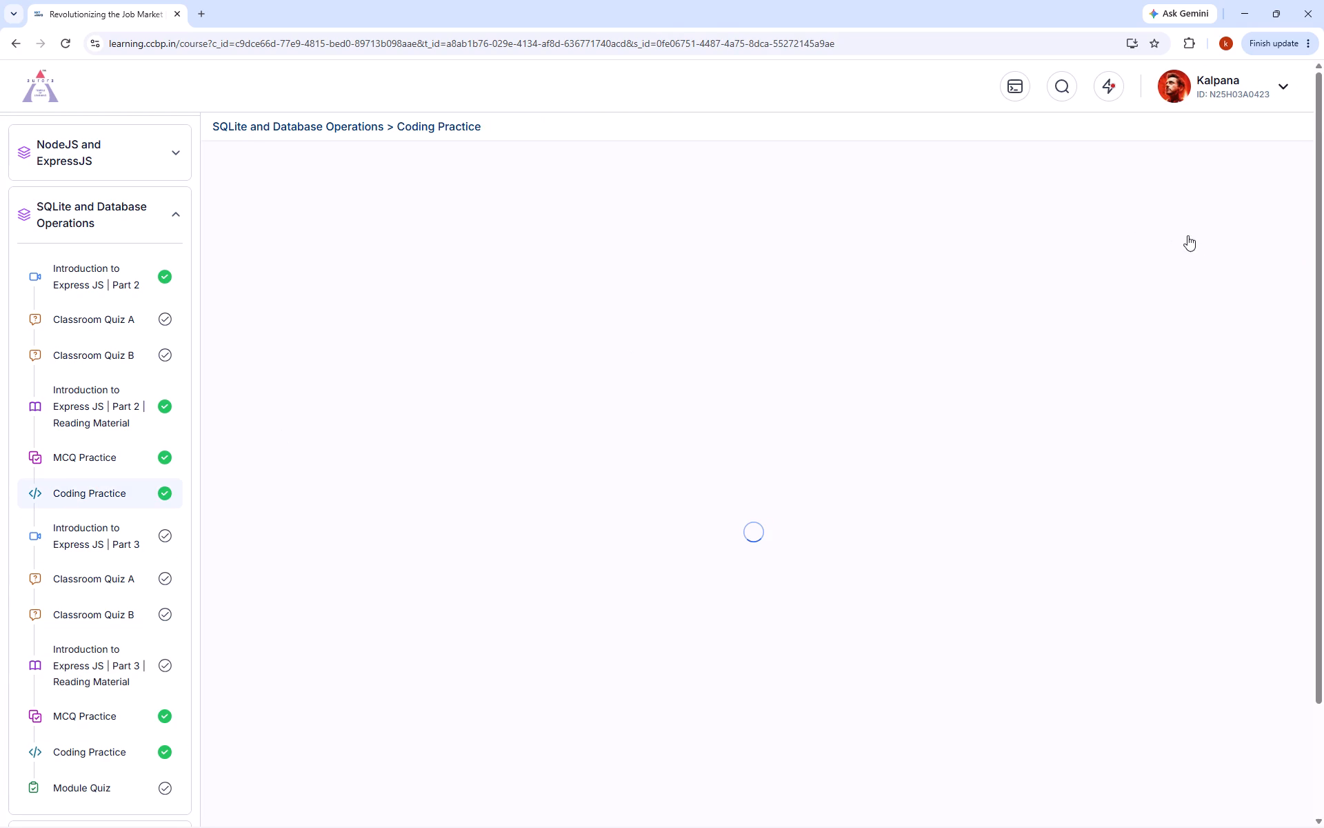
click(1276, 234)
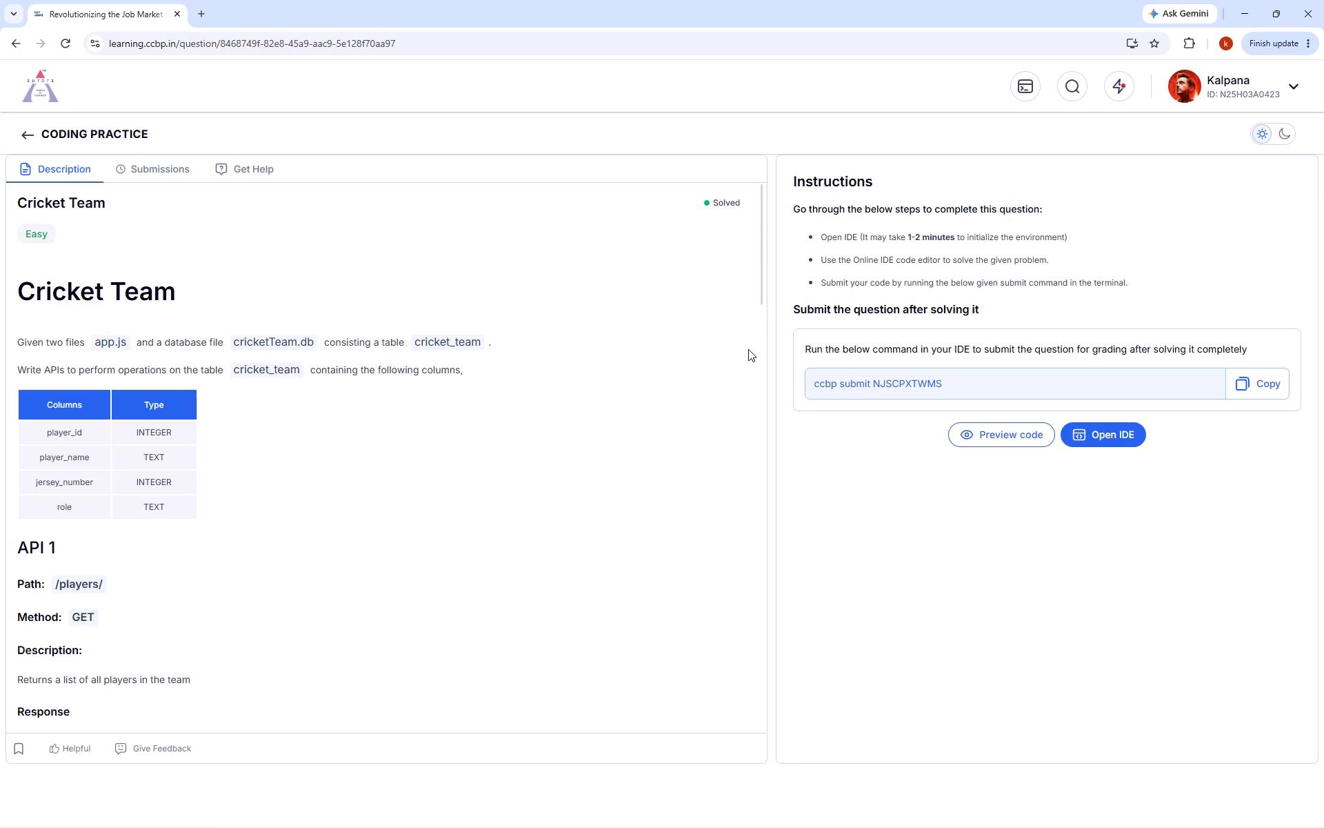
Capture a screenshot of the Cricket Team question page from its beginning, including the description and instructions.
scroll(559, 500, down, 4)
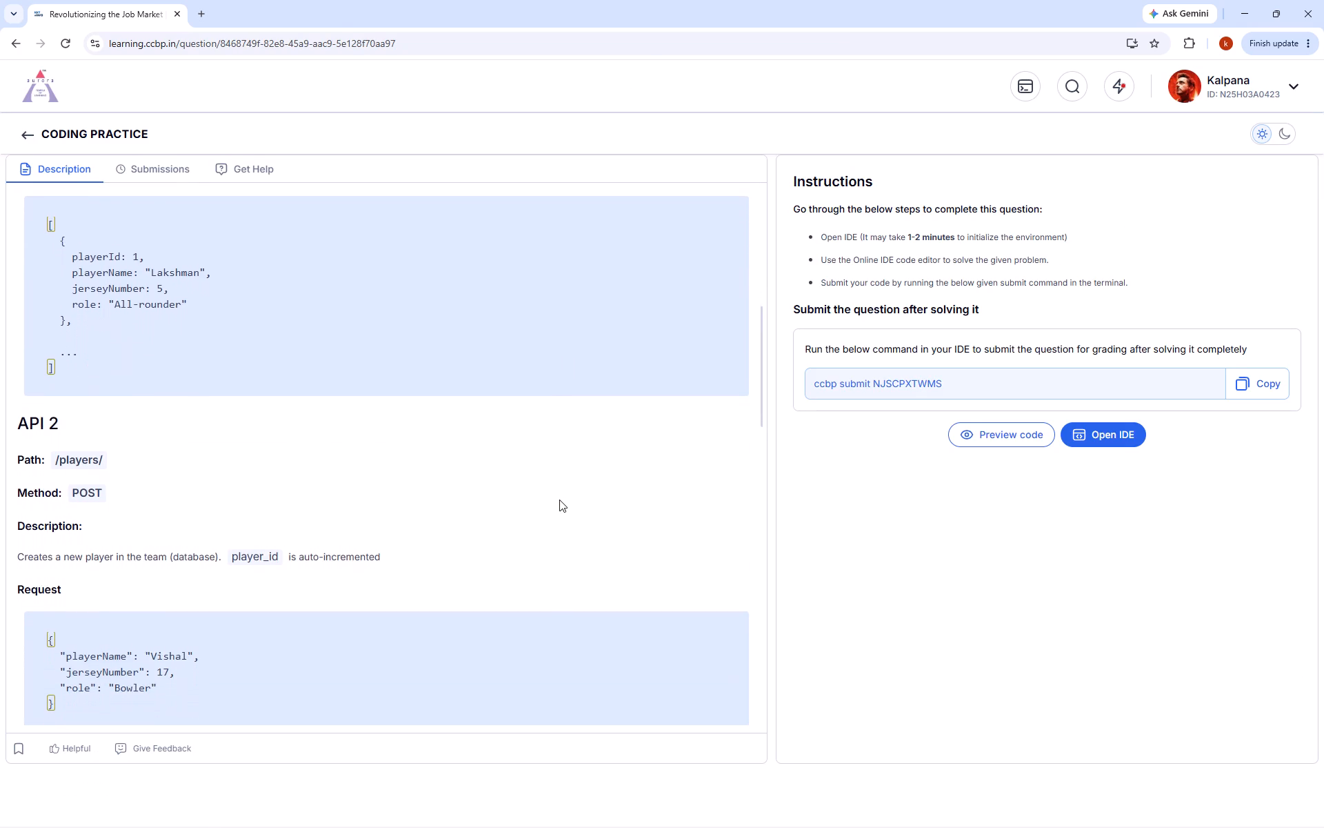
scroll(559, 500, down, 5)
scroll(559, 500, up, 8)
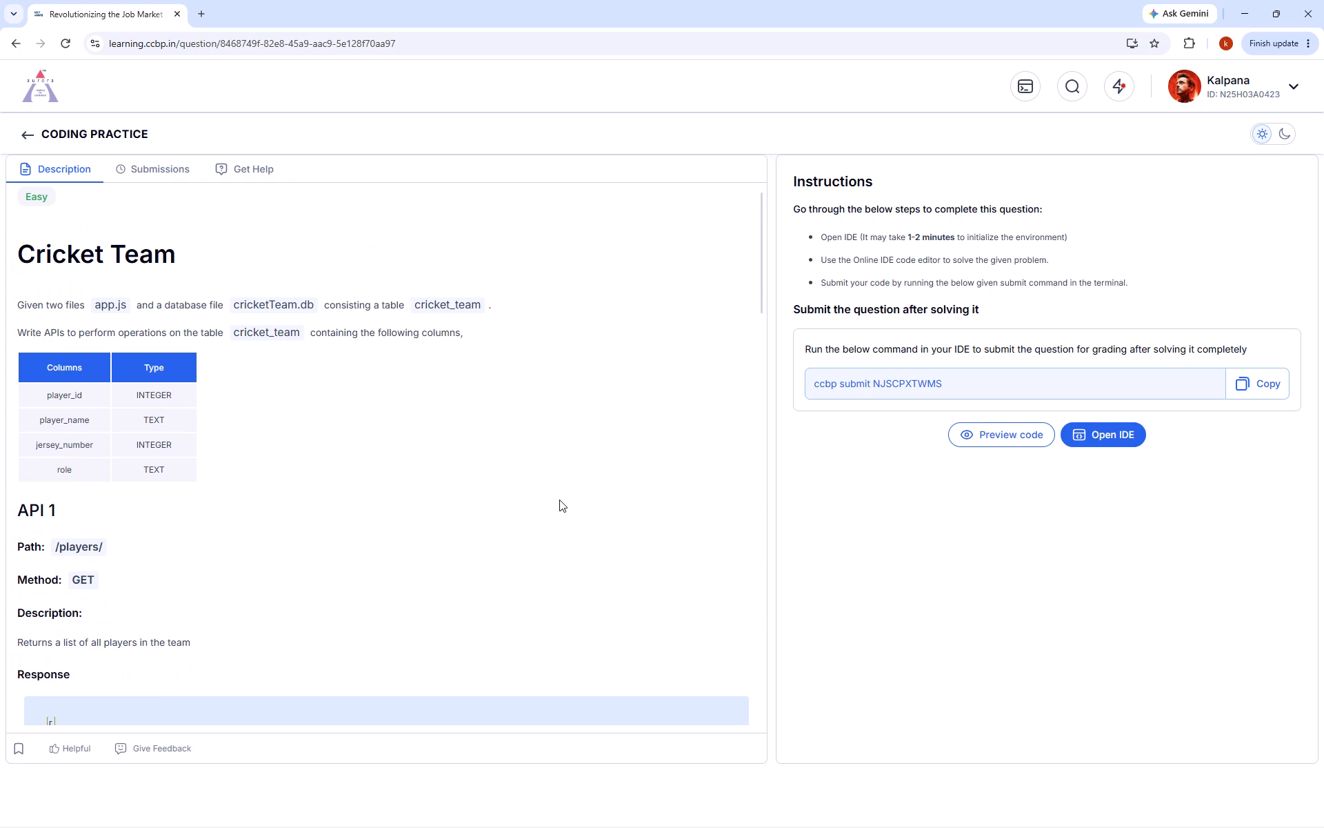
key(shift+super+s)
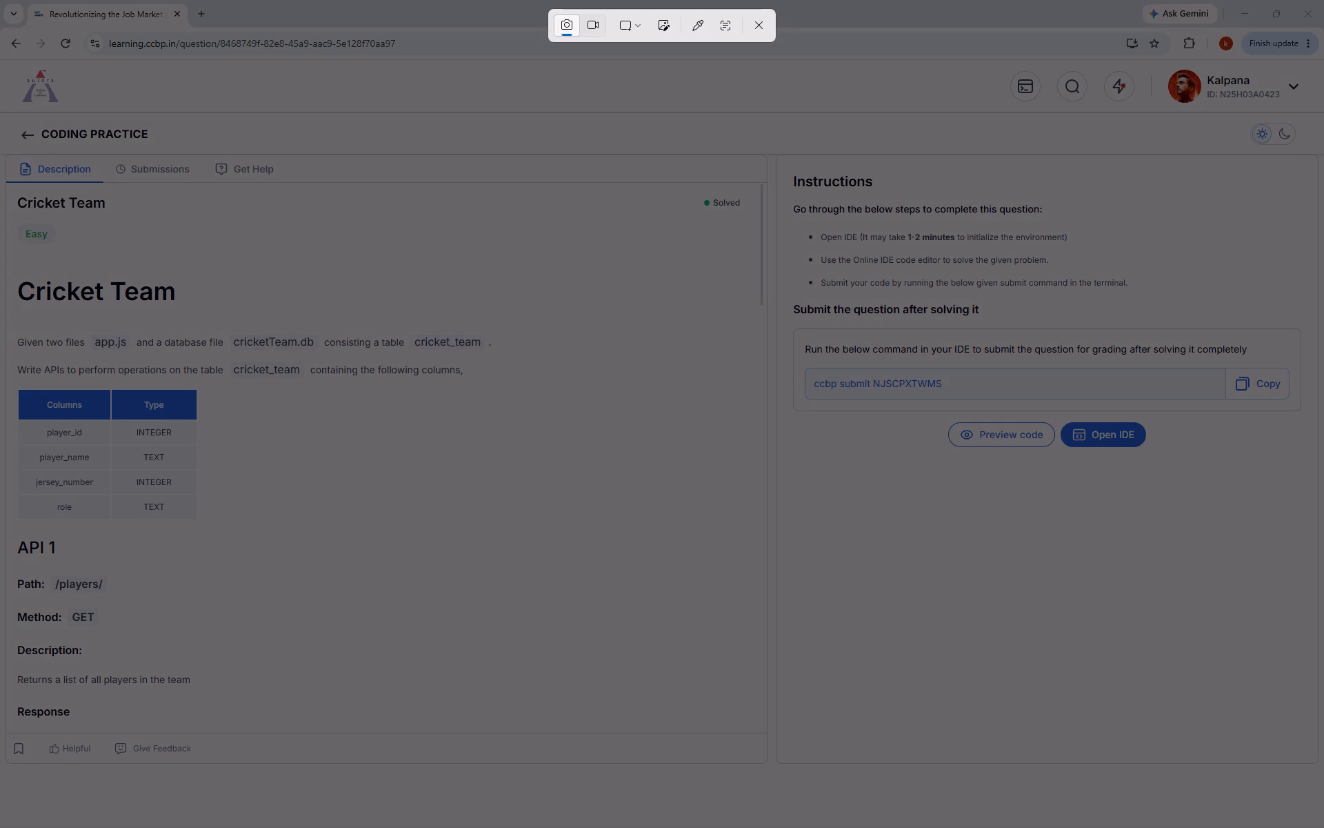
drag(1, 60, 1015, 827)
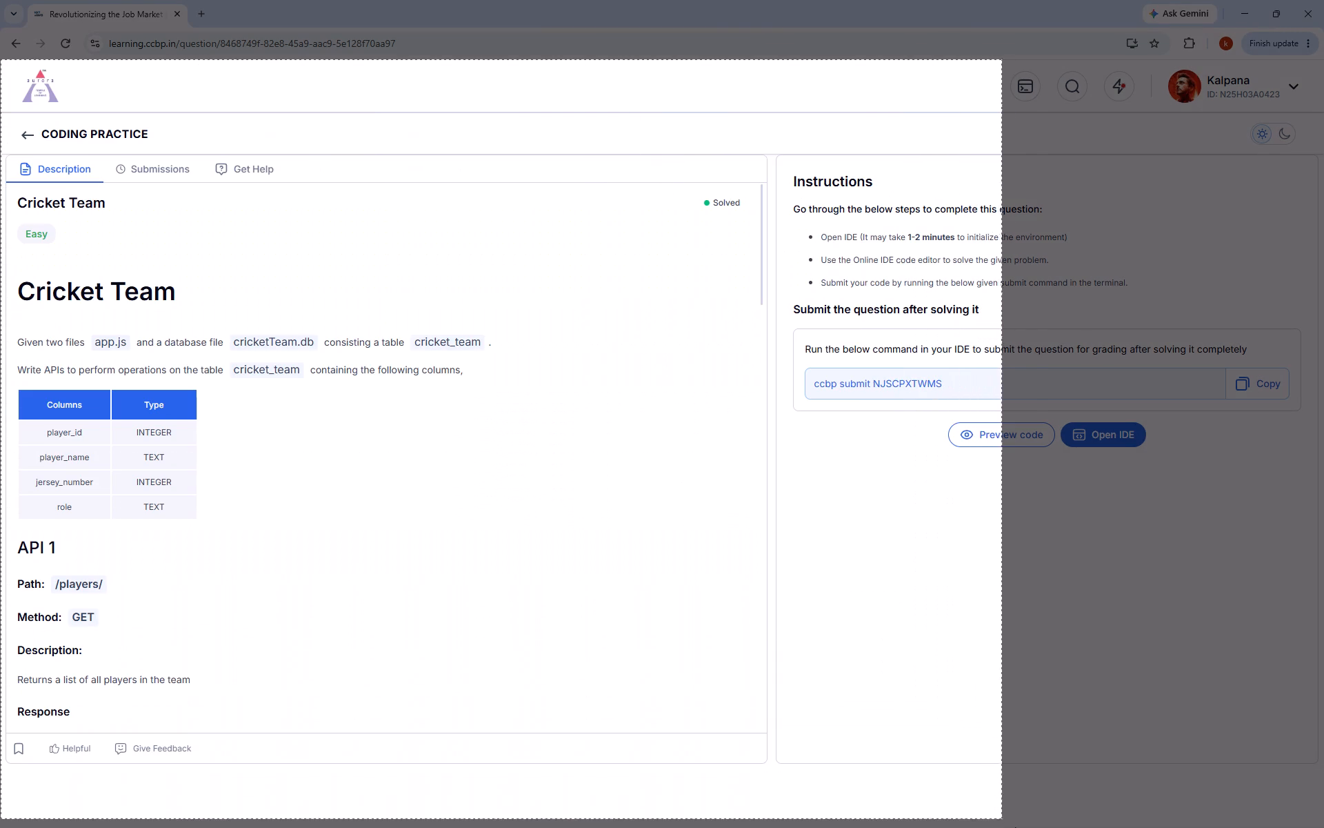
drag(1015, 827, 1323, 824)
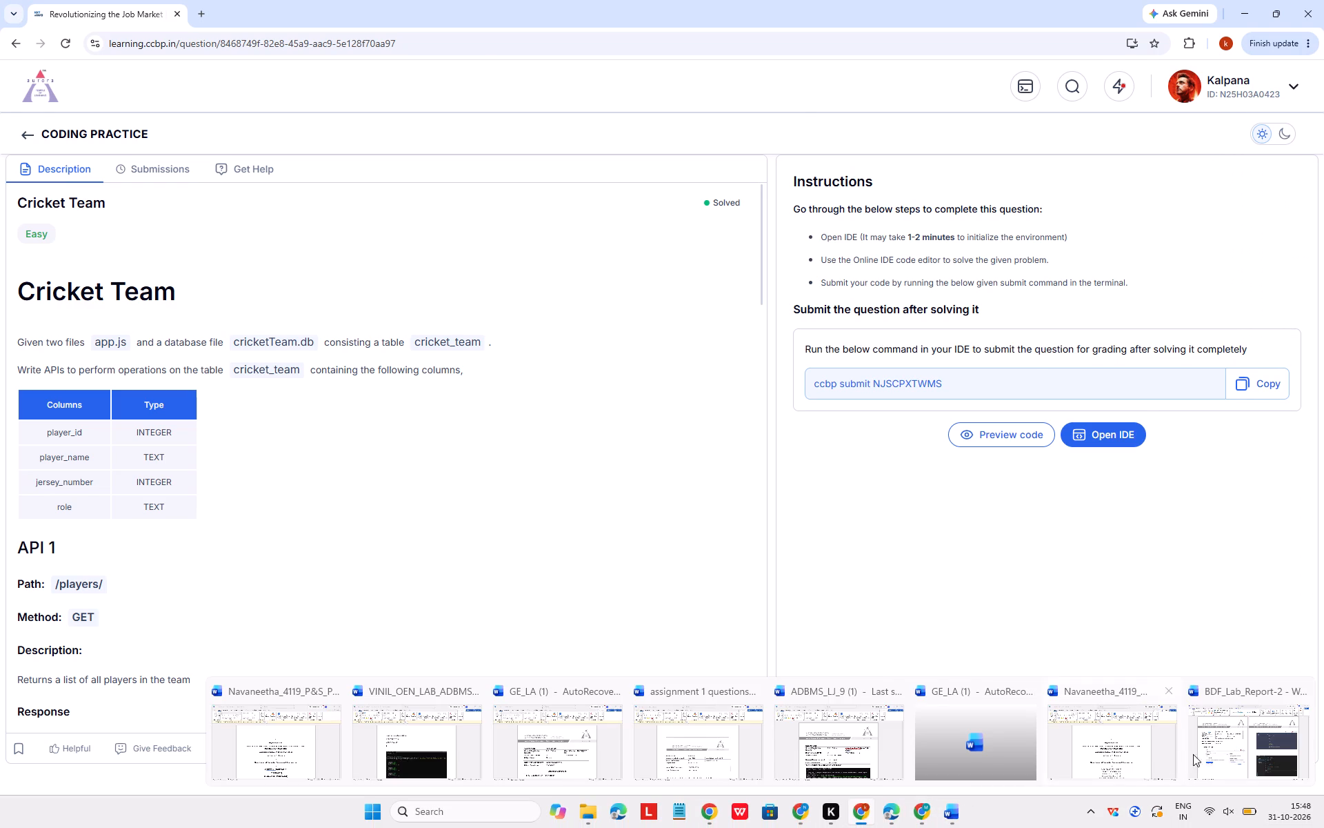
In the Word document BDF_Lab_Report-2, replace the question screenshot under the Cricket Team heading with the new capture.
click(1214, 748)
click(512, 651)
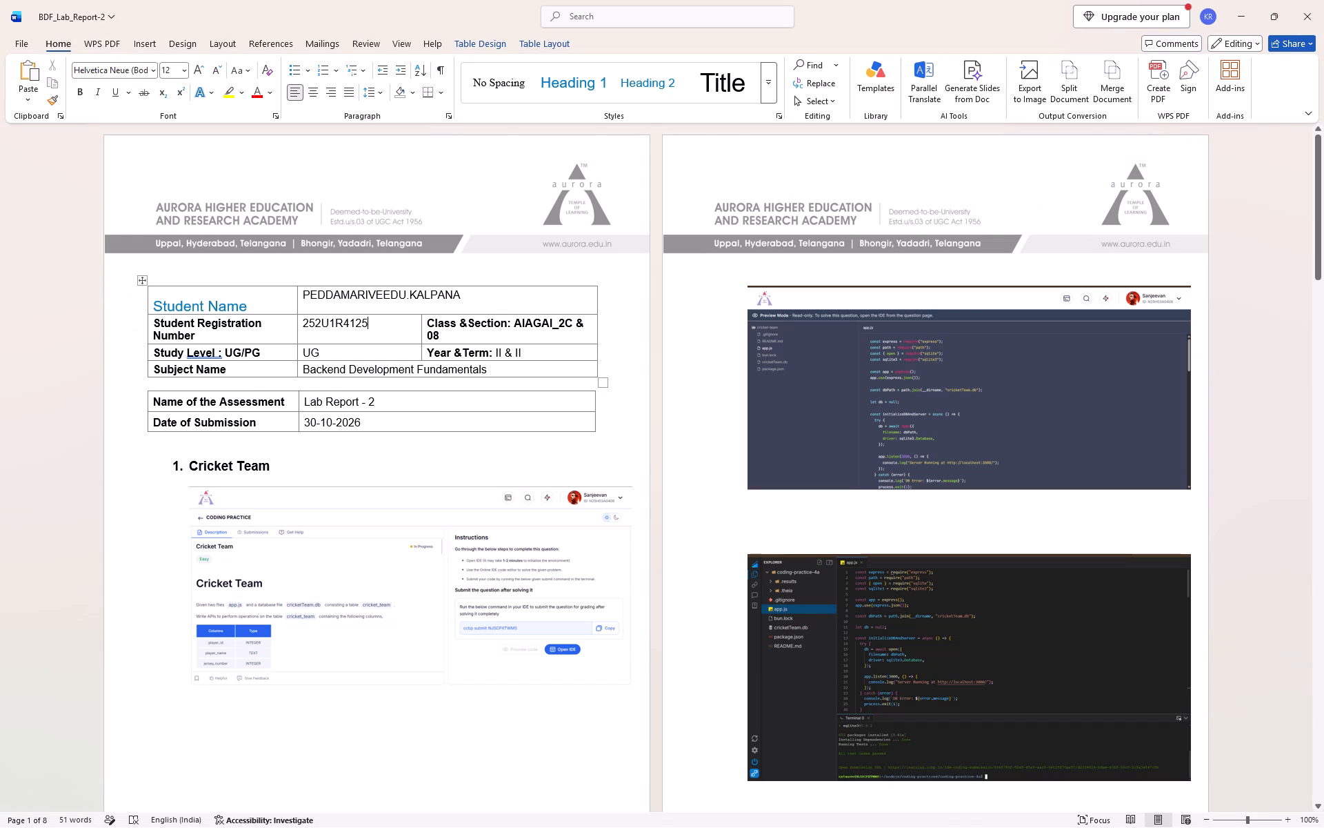
key(ctrl+v)
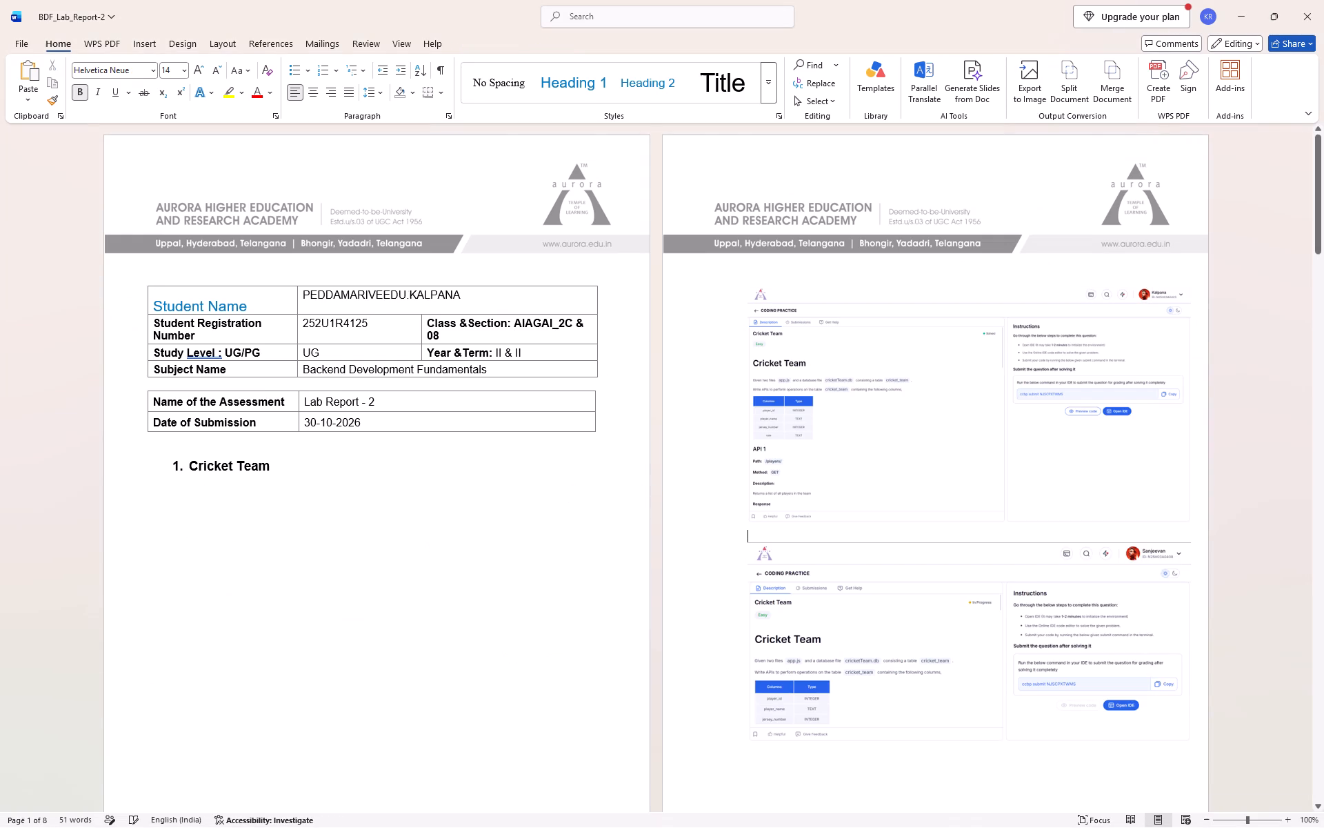
click(873, 664)
key(Delete)
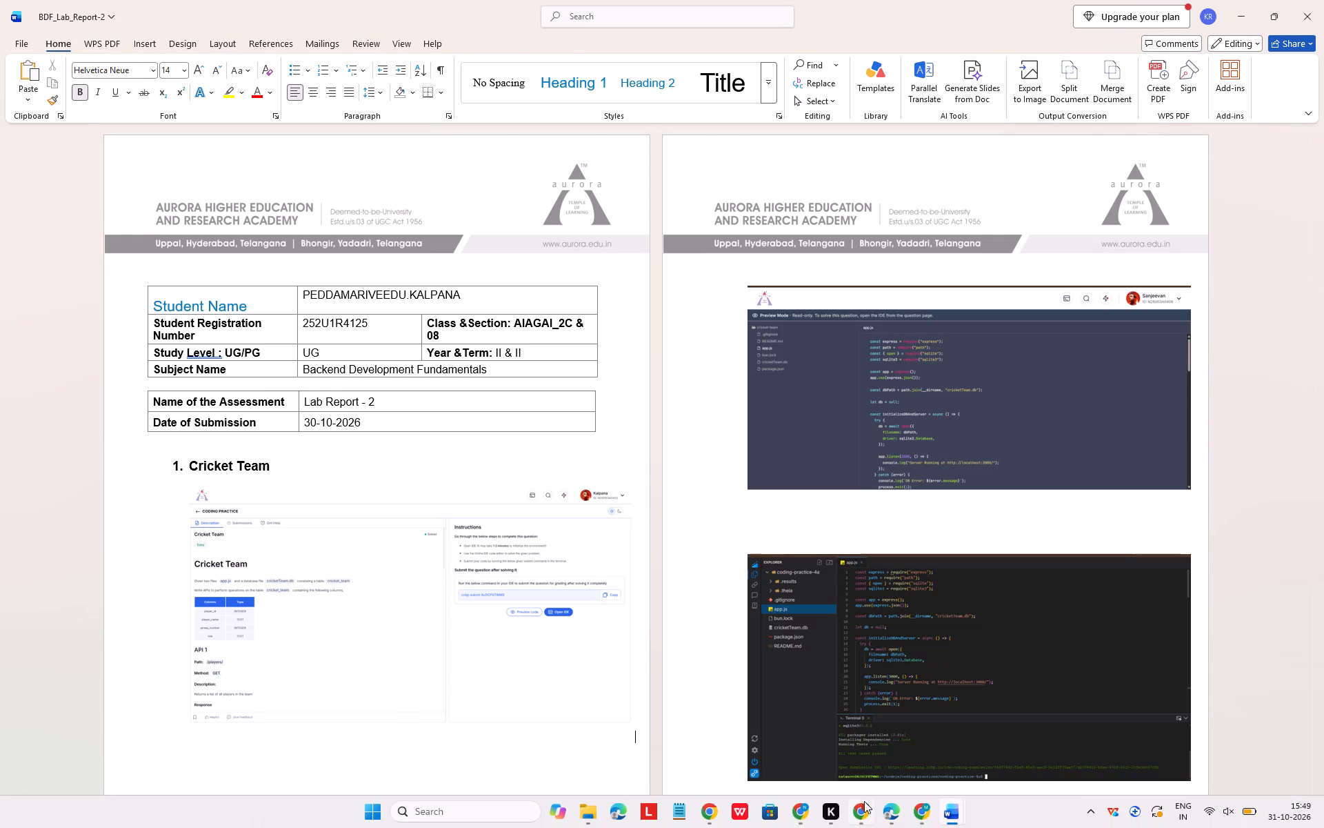
Switch to Chrome, open the Cricket Team code preview and capture a screenshot of its app.js code.
click(856, 760)
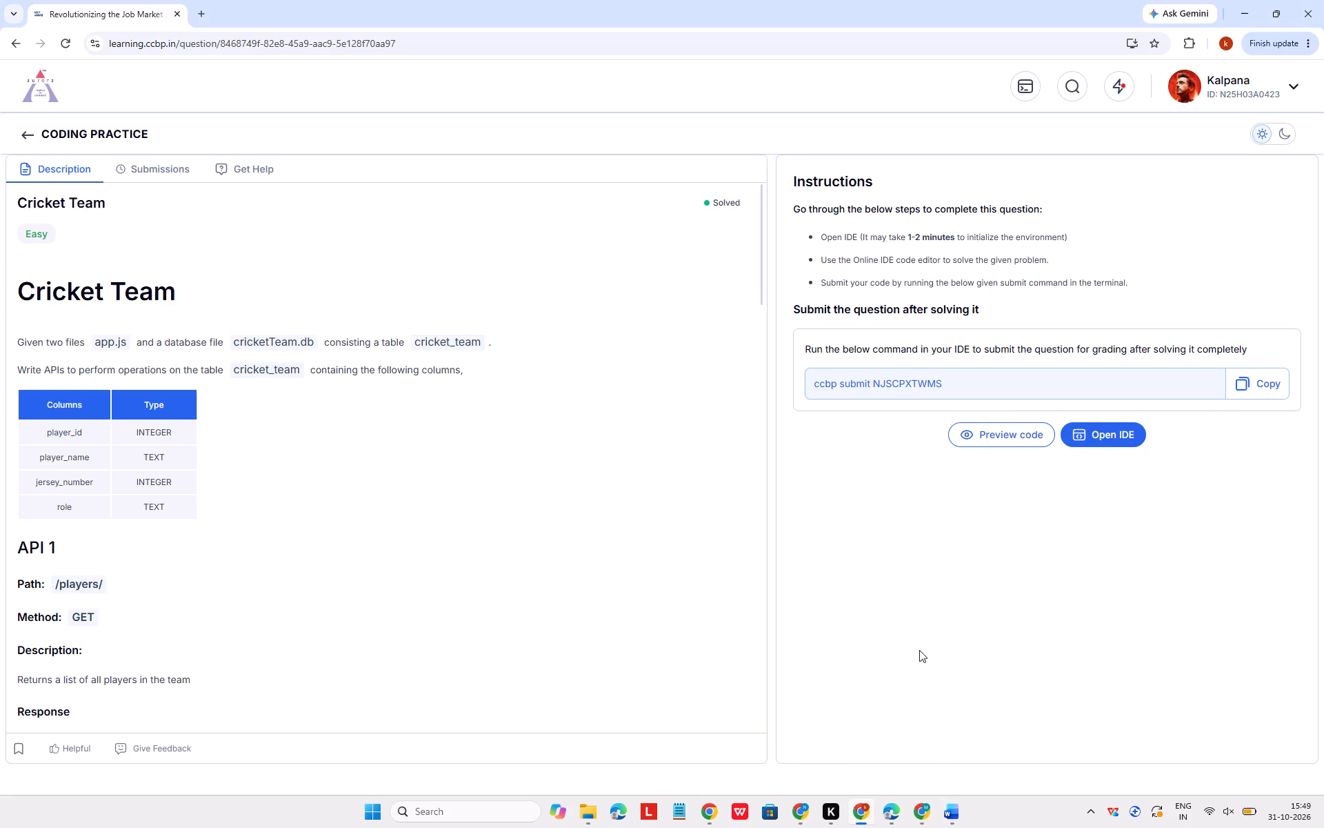
click(990, 437)
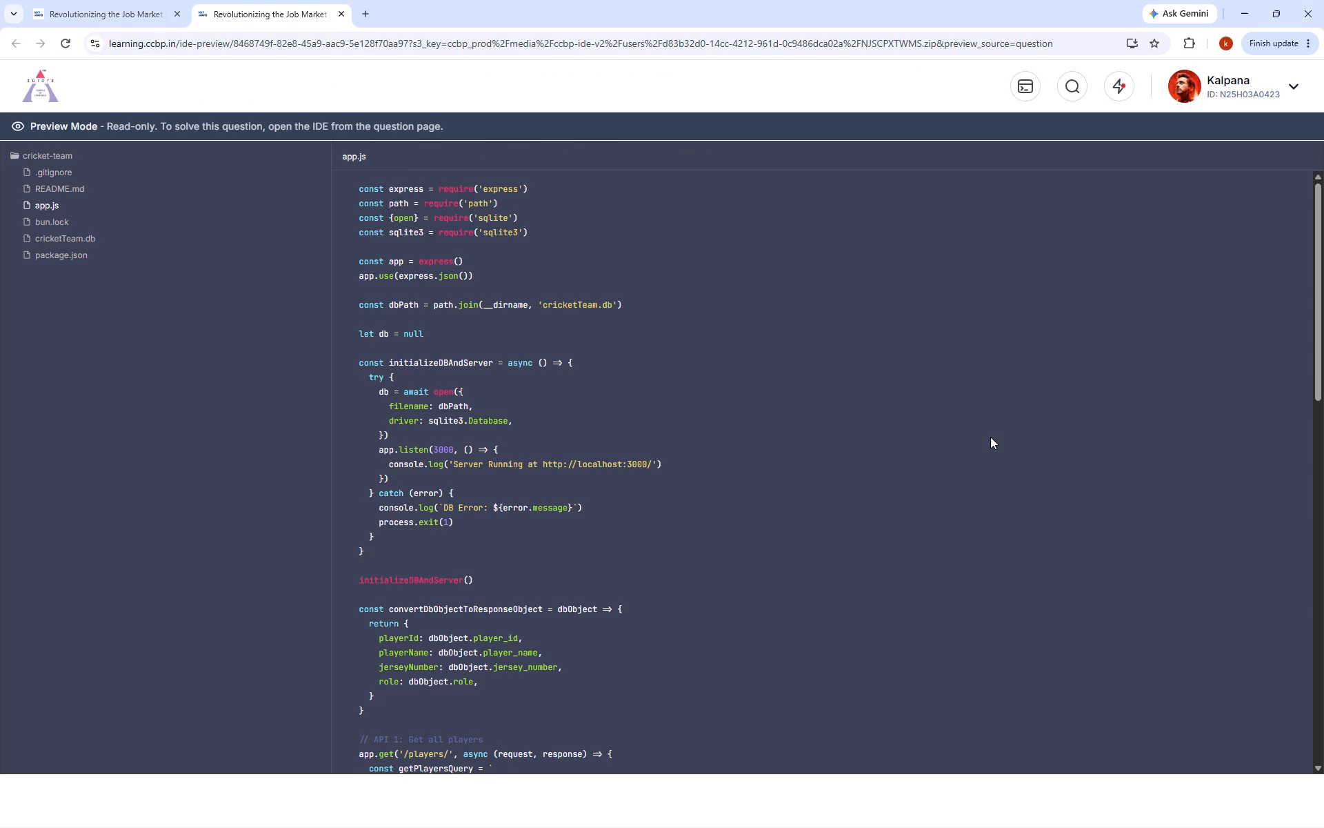
scroll(696, 541, down, 5)
scroll(696, 541, up, 8)
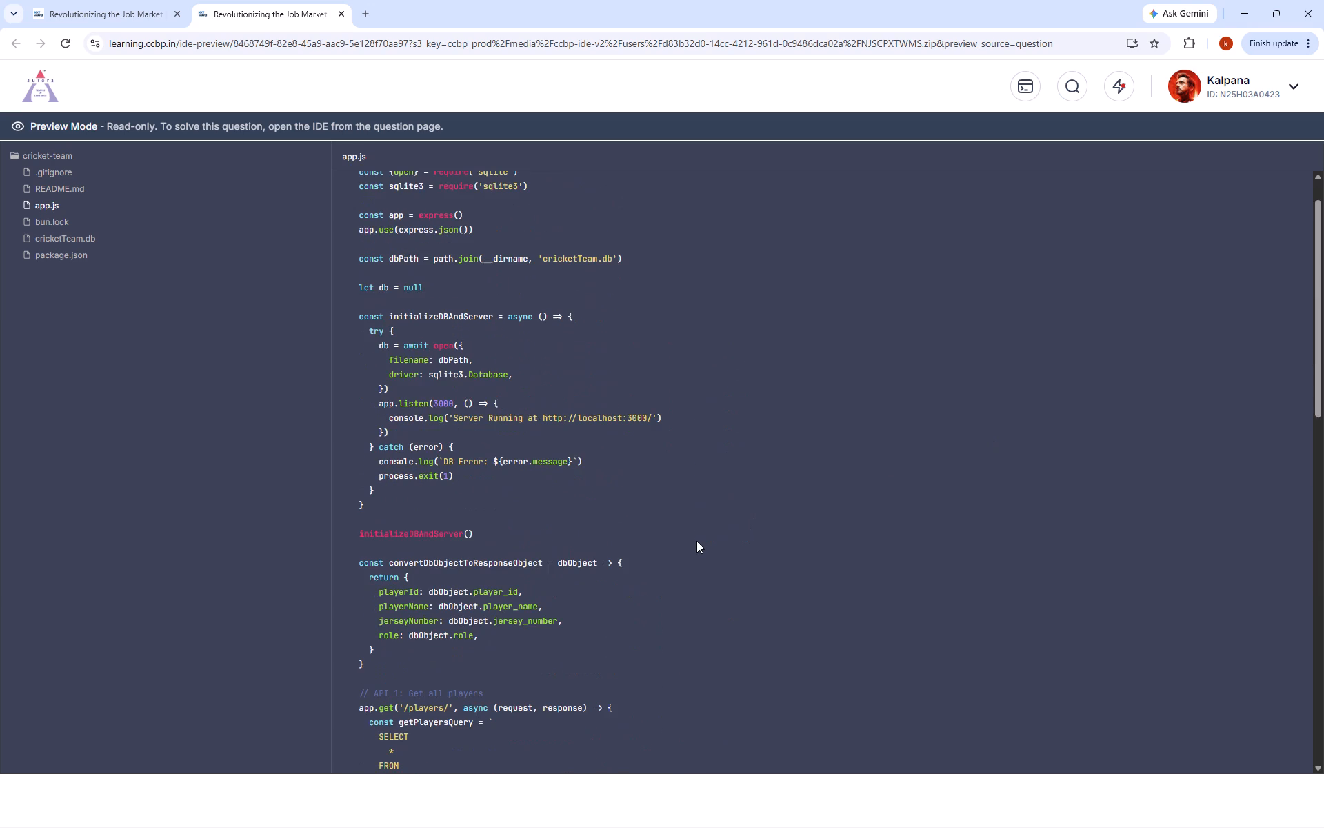
key(shift+super+s)
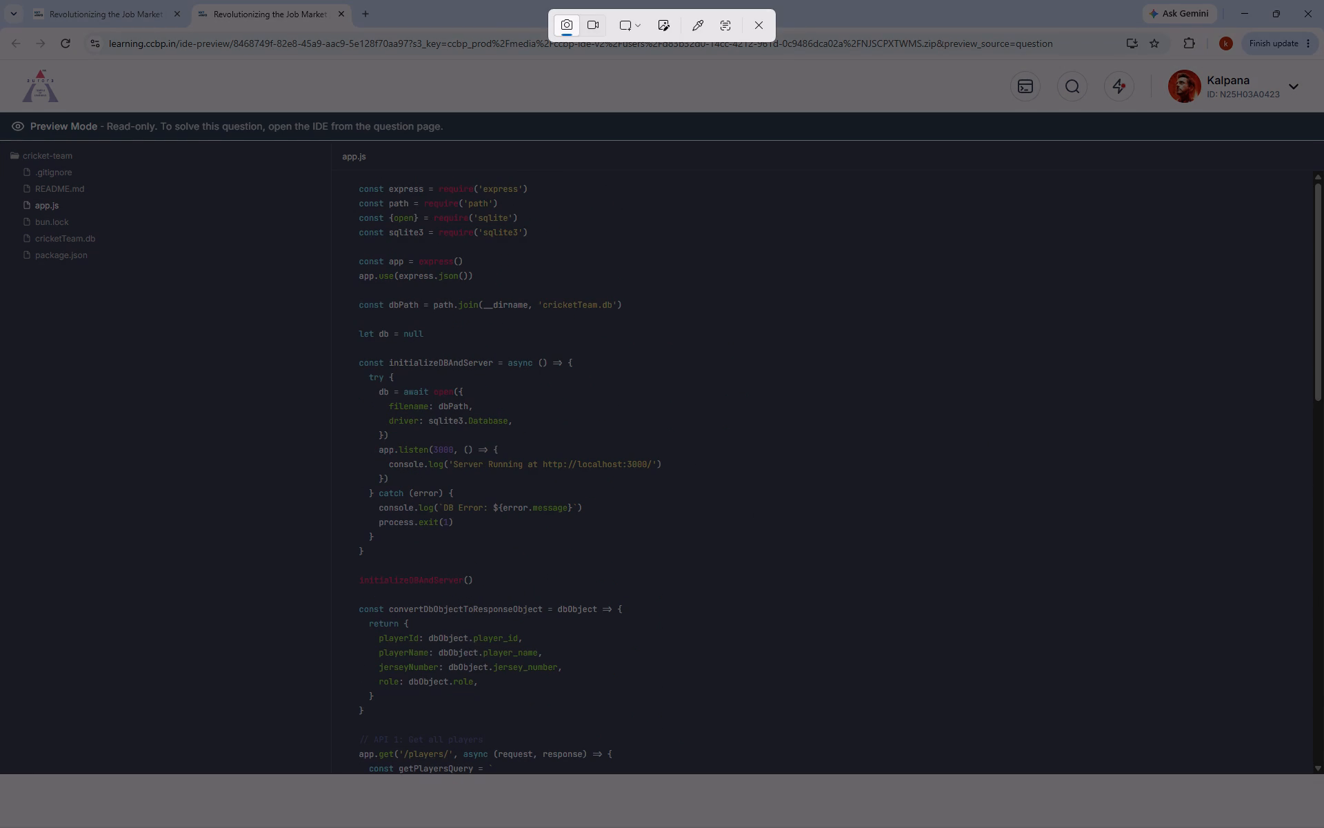
drag(0, 63, 1316, 827)
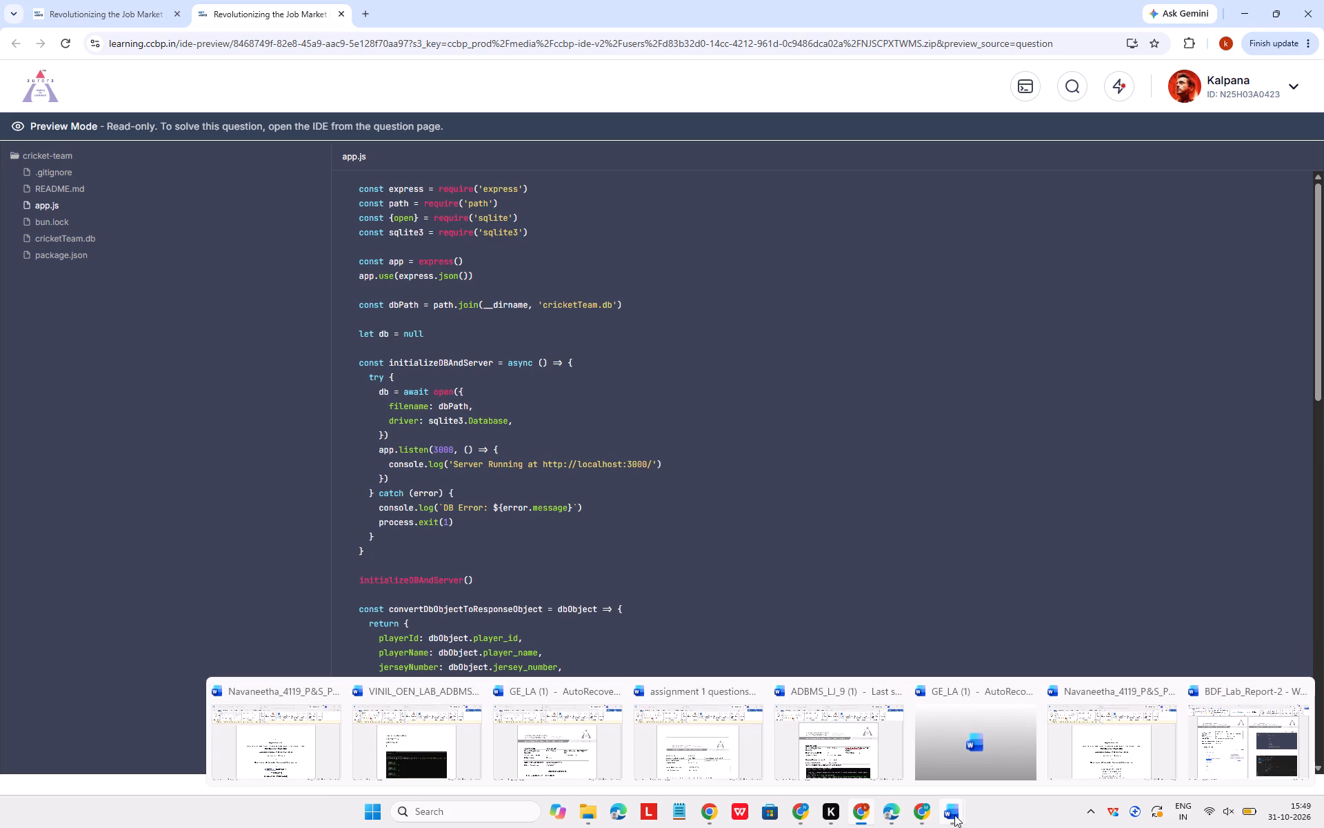
In BDF_Lab_Report-2, replace the Cricket Team code preview screenshot on page 2 with the new capture.
click(1210, 754)
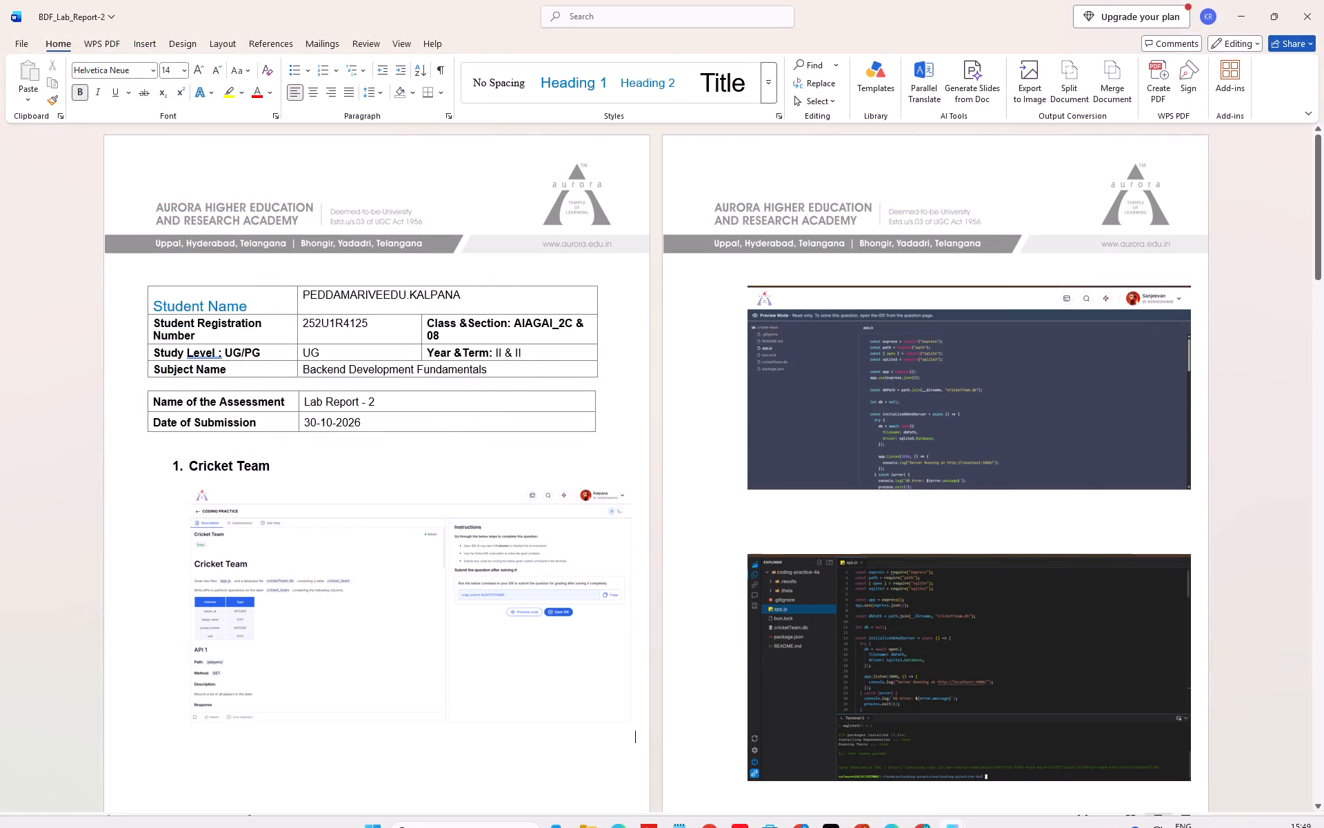
click(1006, 463)
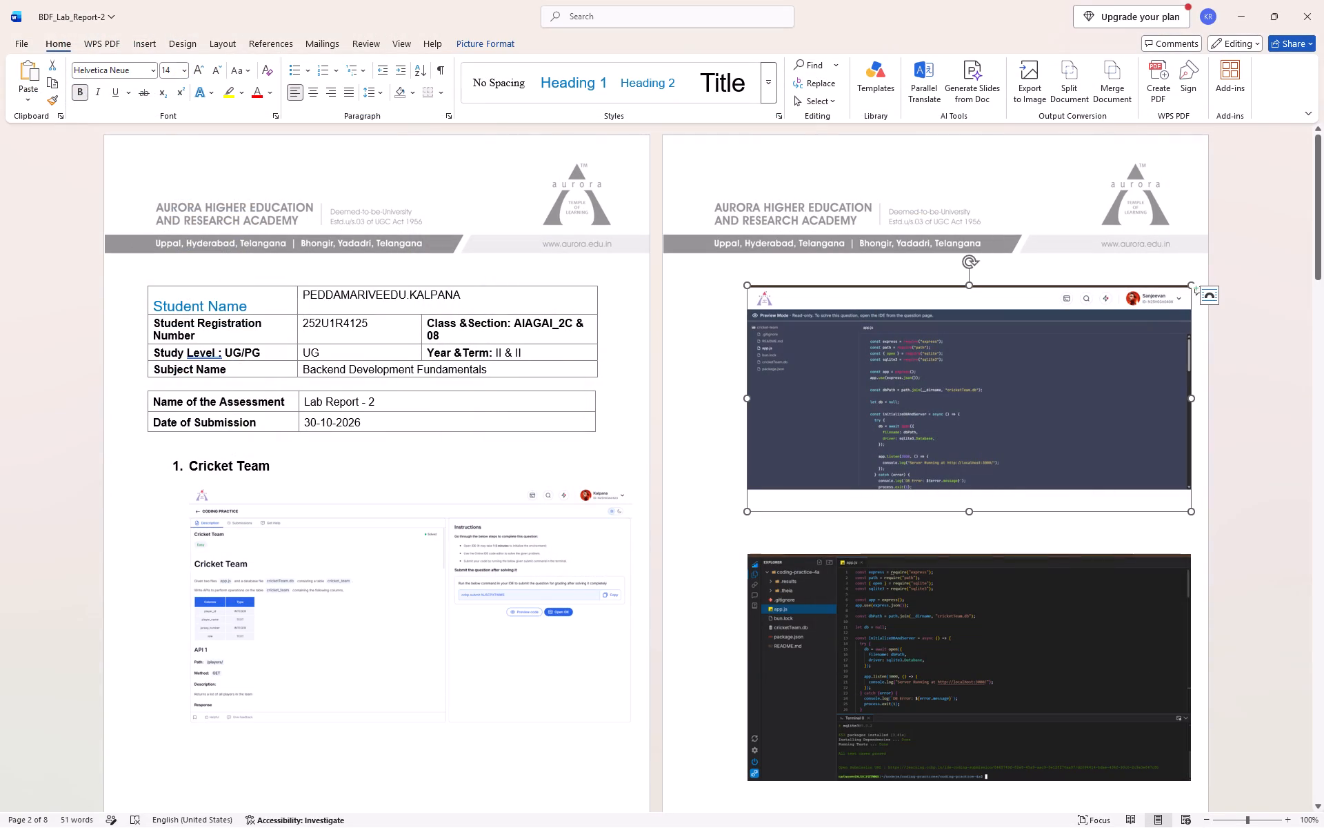
key(ctrl+v)
click(1006, 595)
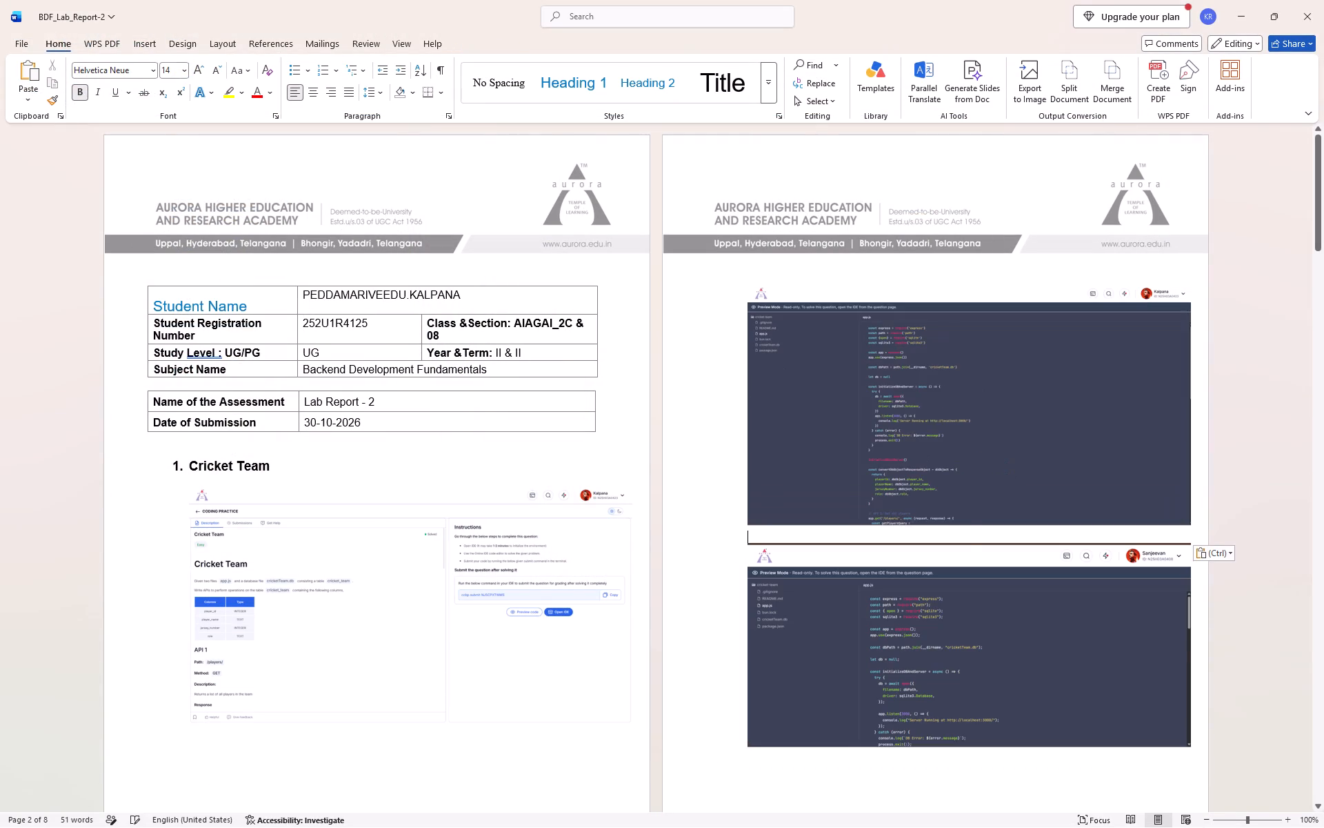
key(Delete)
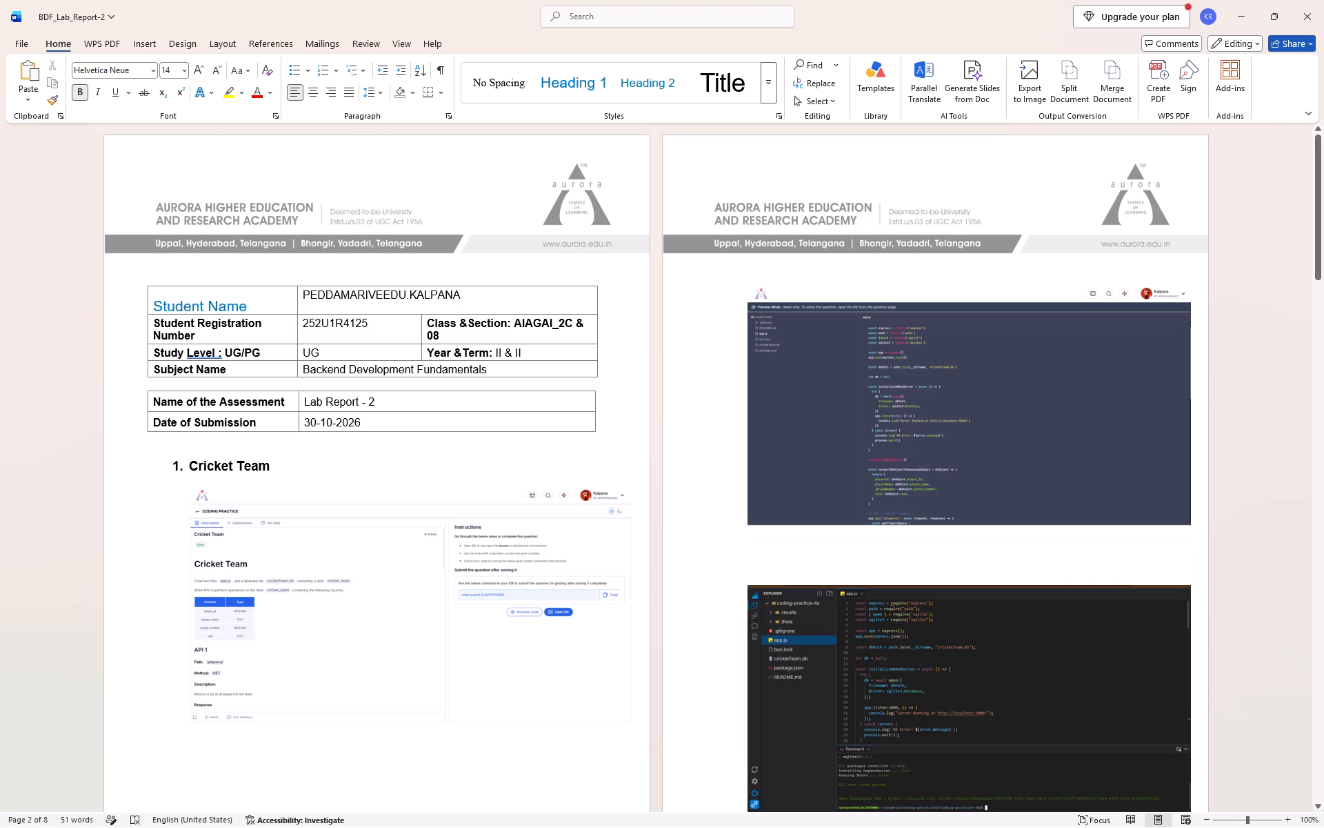
Look through the report's pages to see which screenshots each exercise needs, including the Cricket Team terminal and test case images.
scroll(1006, 595, down, 2)
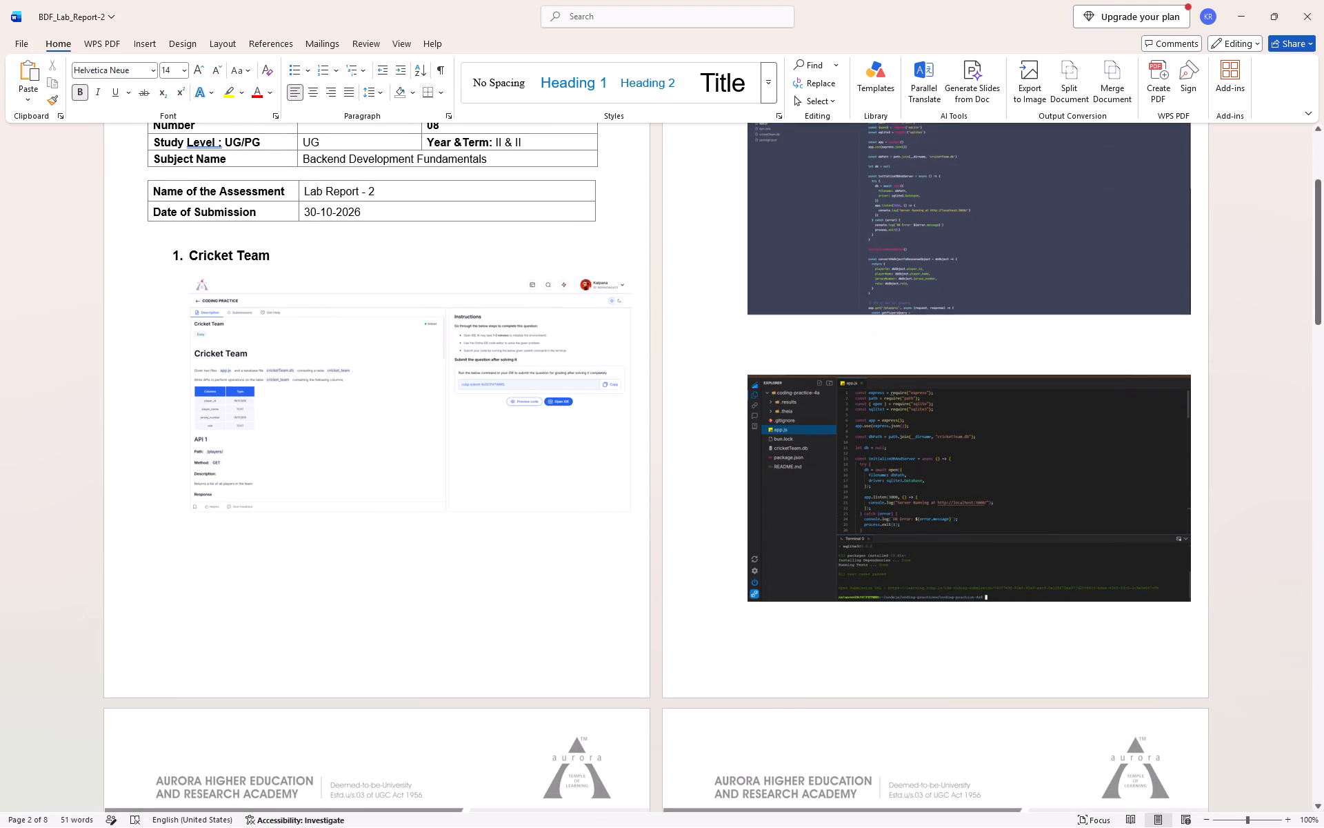
ctrl+scroll(948, 568, up, 3)
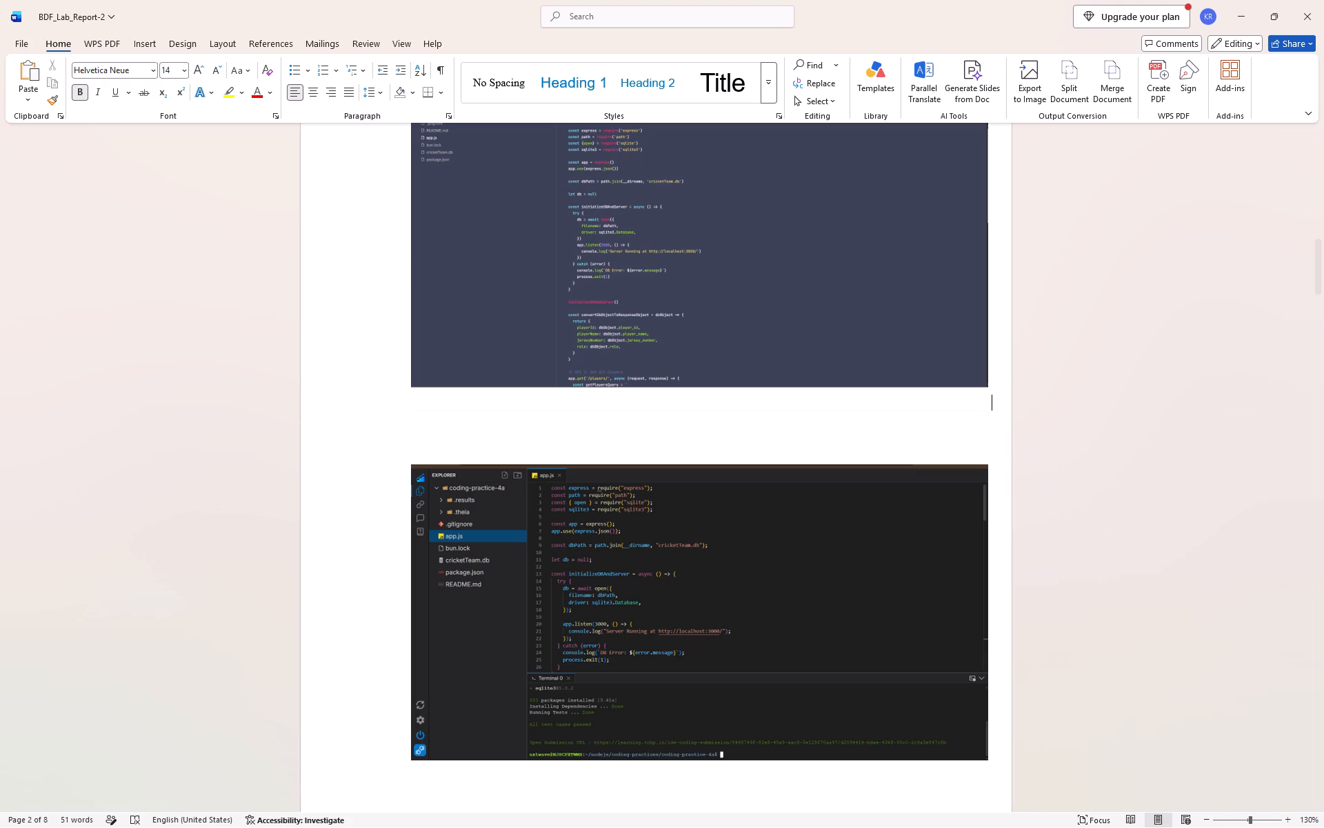
ctrl+scroll(842, 627, down, 7)
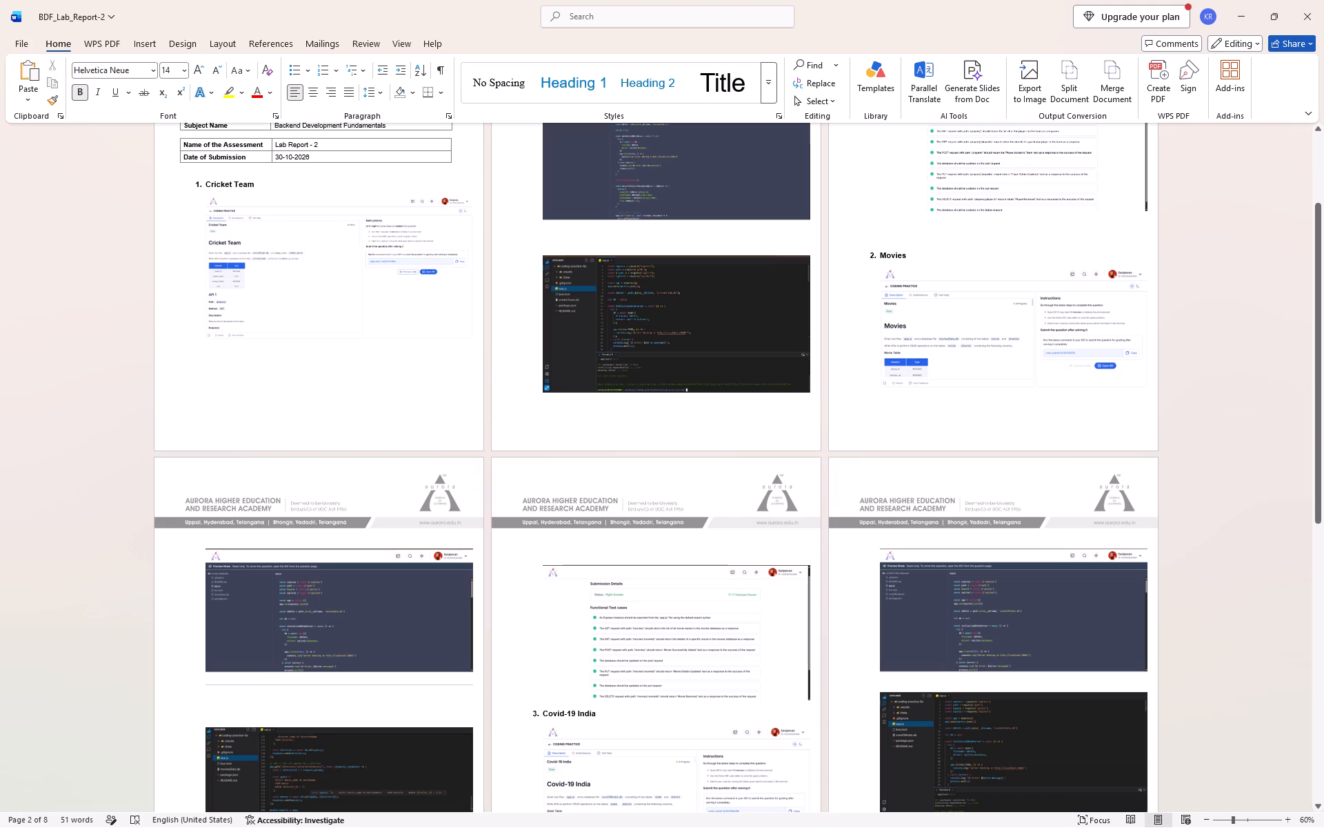
ctrl+scroll(516, 378, down, 1)
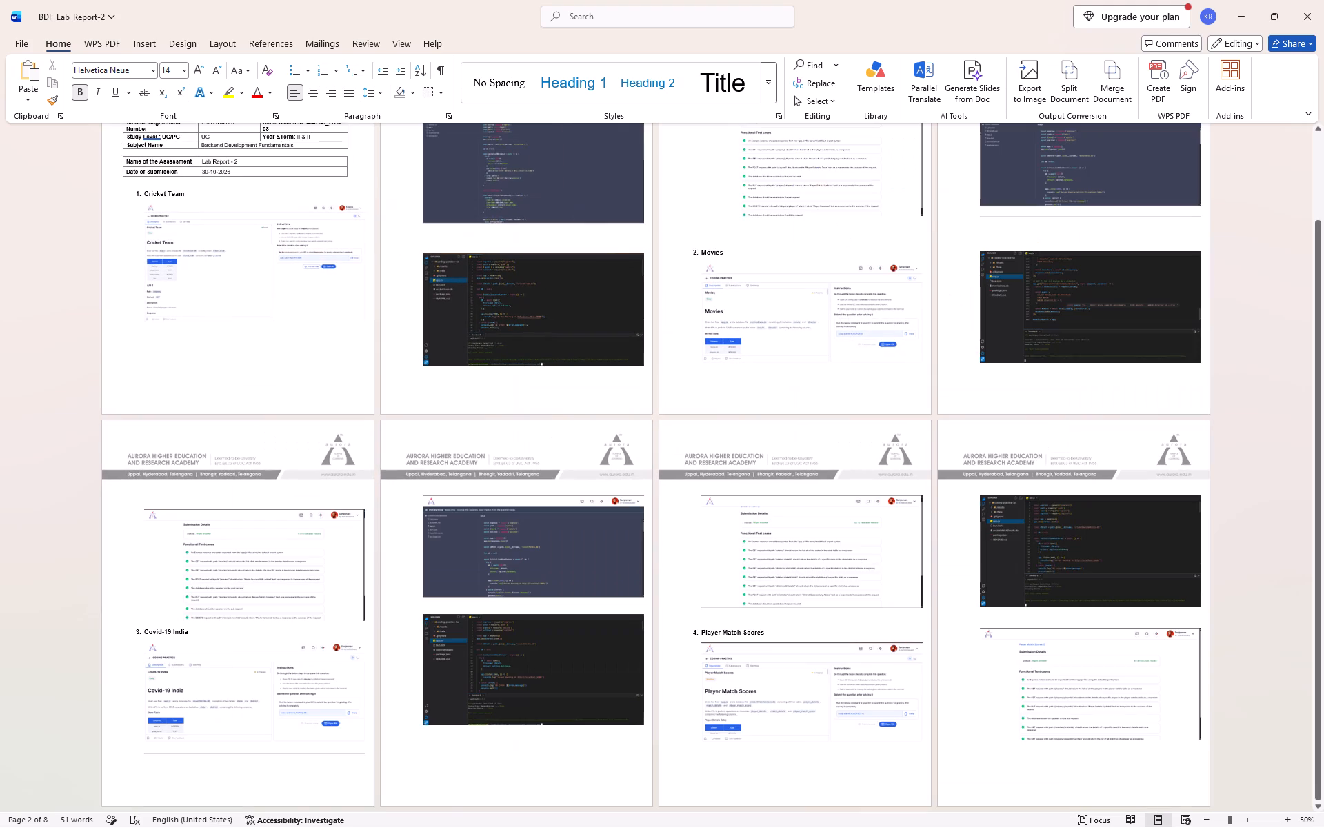
ctrl+scroll(516, 378, up, 7)
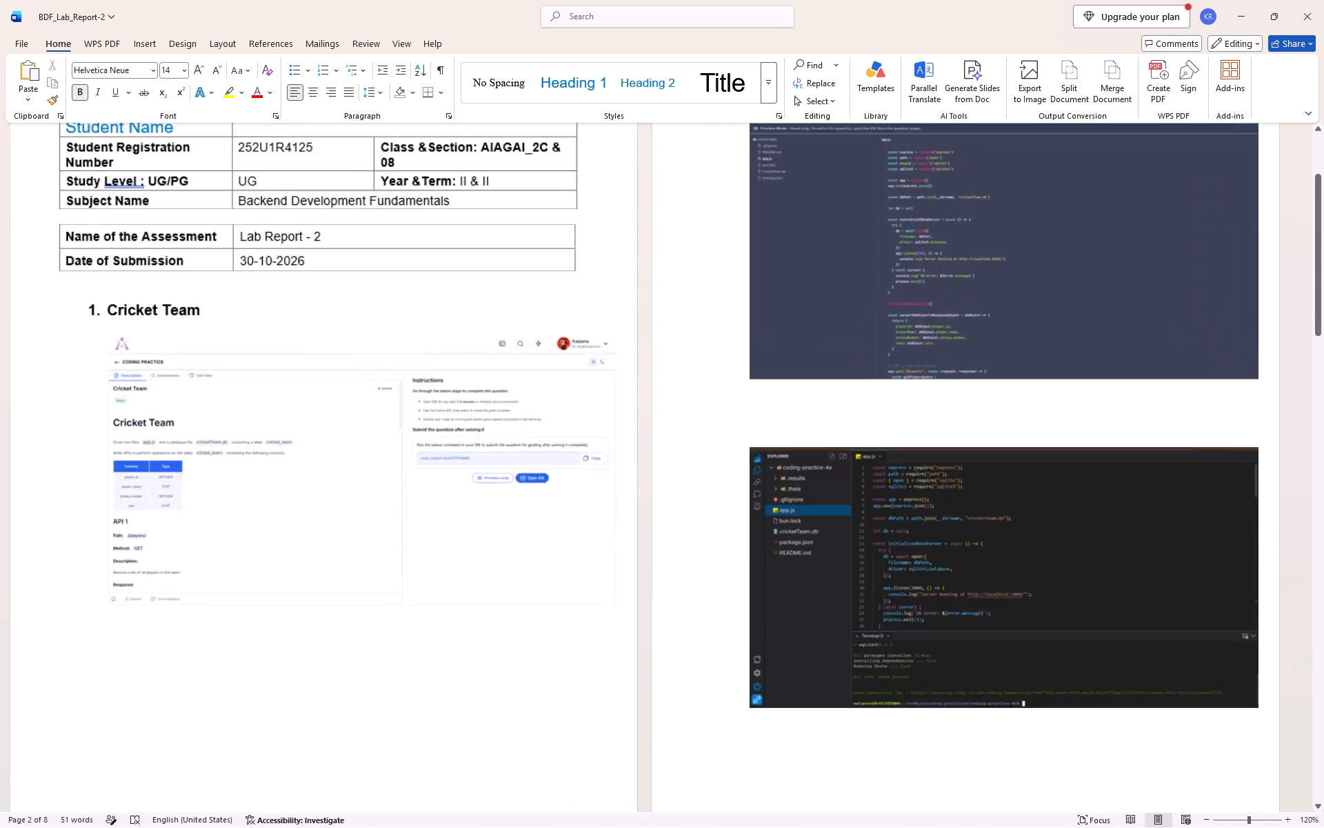
ctrl+scroll(516, 378, up, 1)
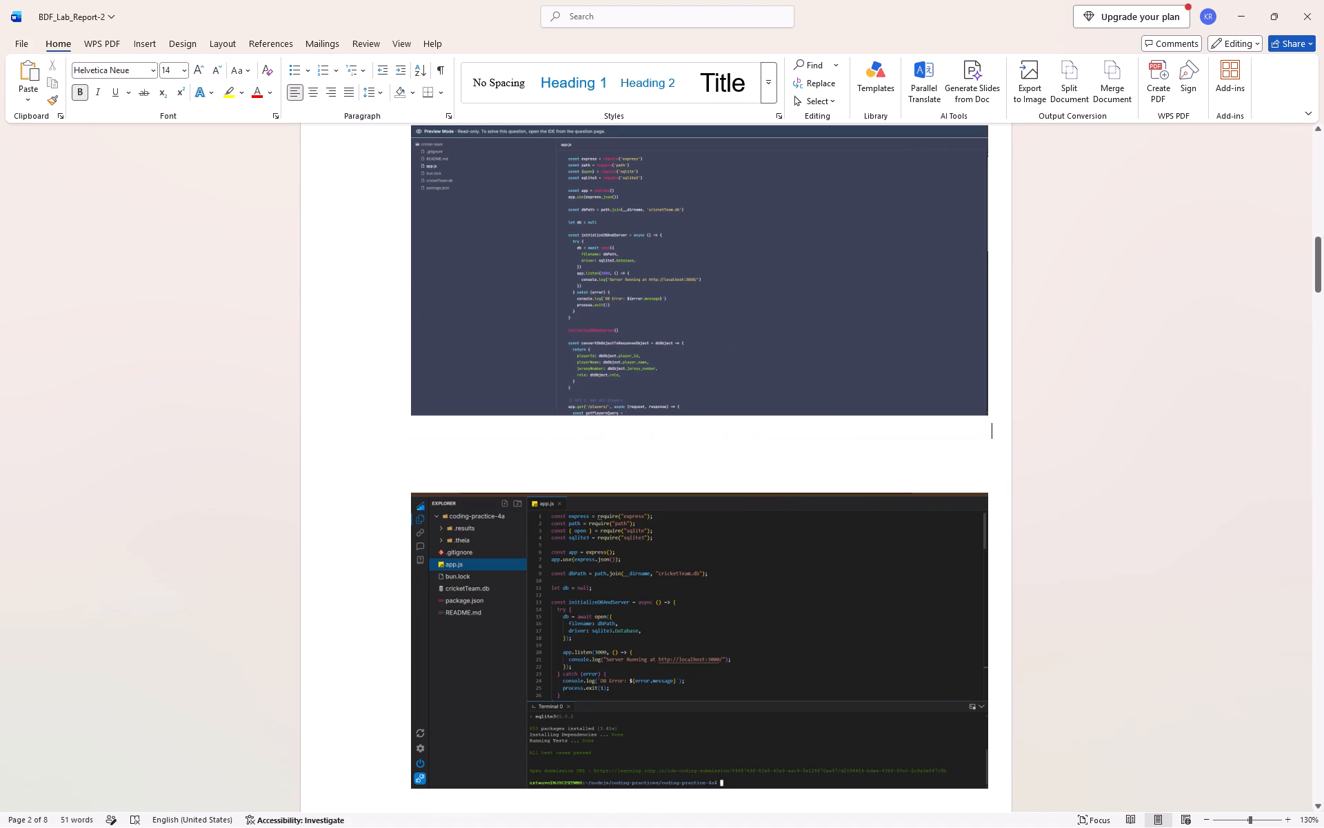
scroll(639, 313, up, 6)
scroll(639, 313, down, 7)
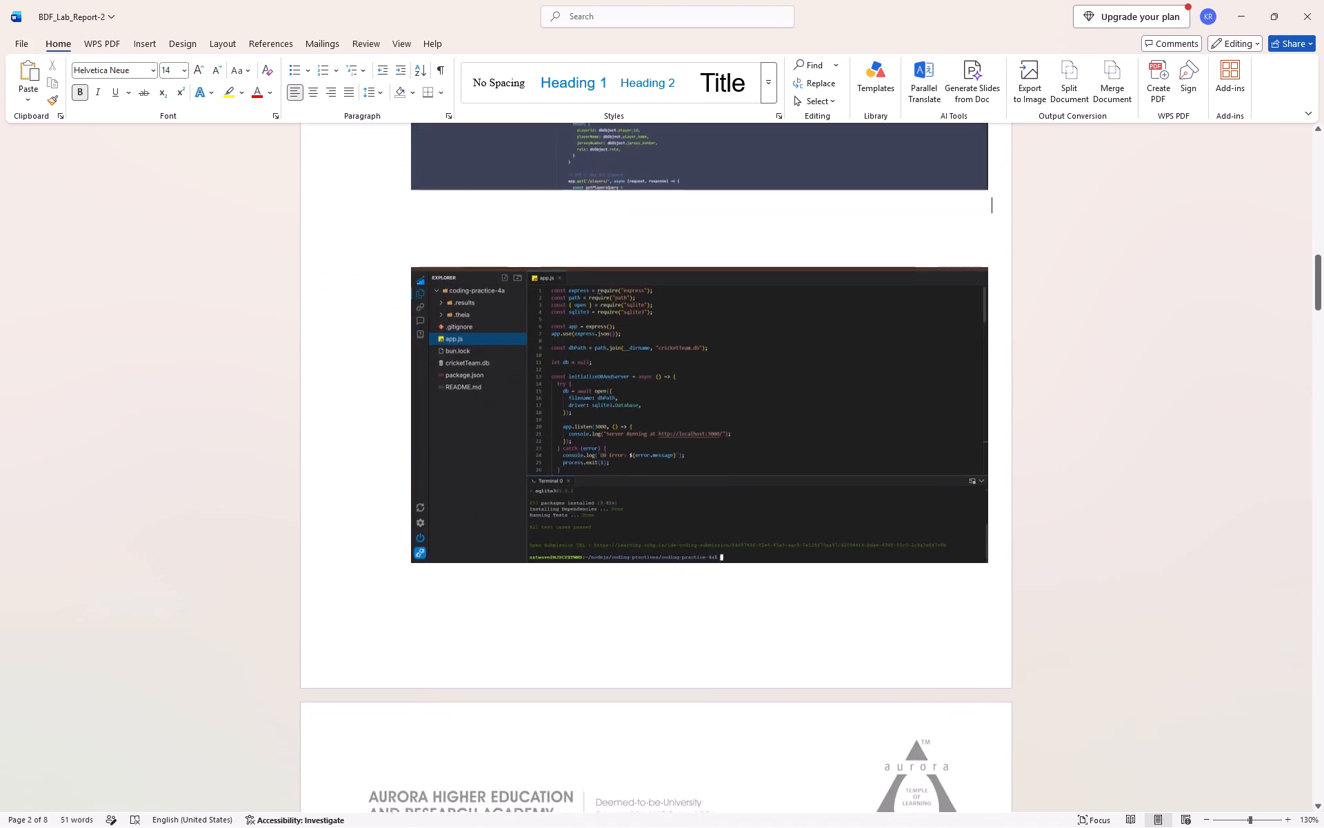
scroll(639, 313, down, 3)
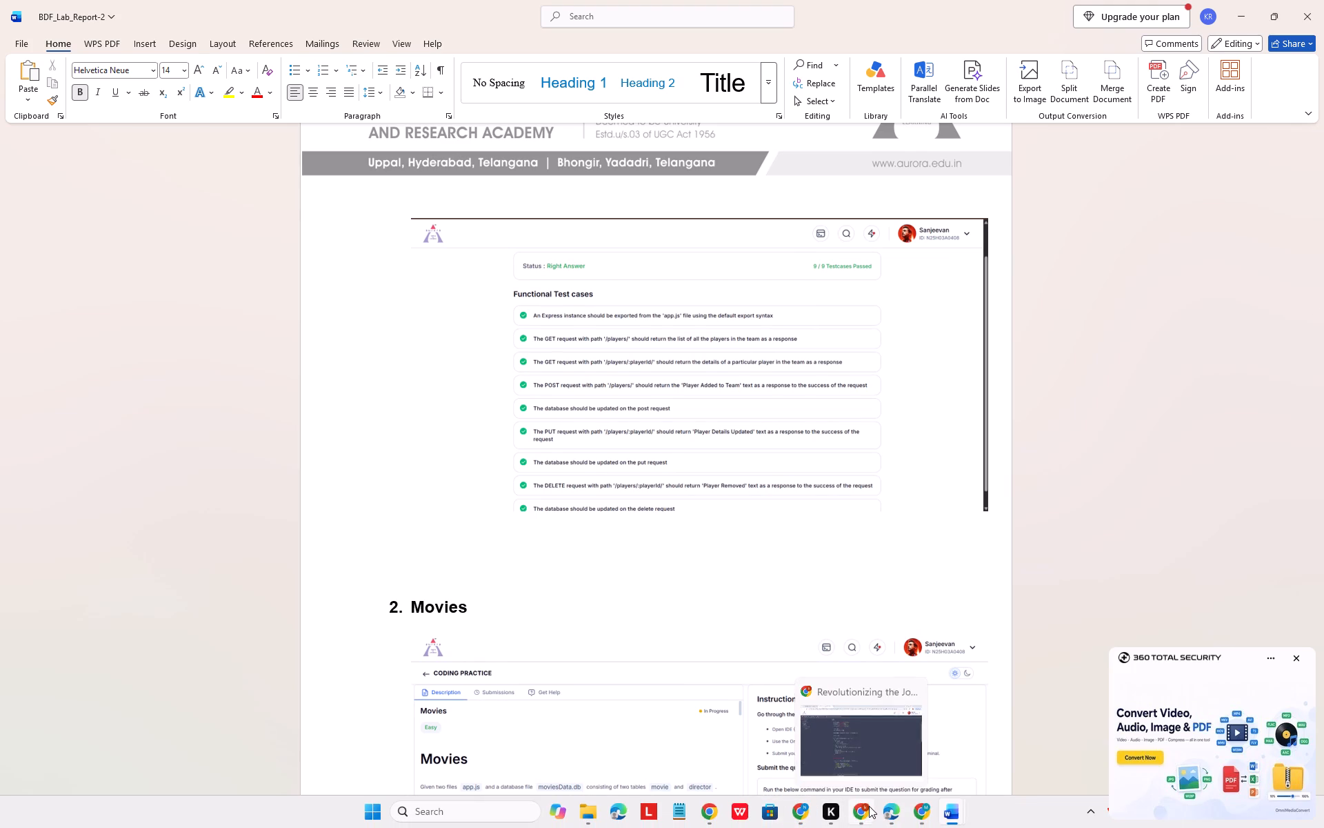
Switch to Chrome, launch the IDE for the Cricket Team question and dismiss the 360 Total Security advertisement.
click(854, 767)
click(112, 5)
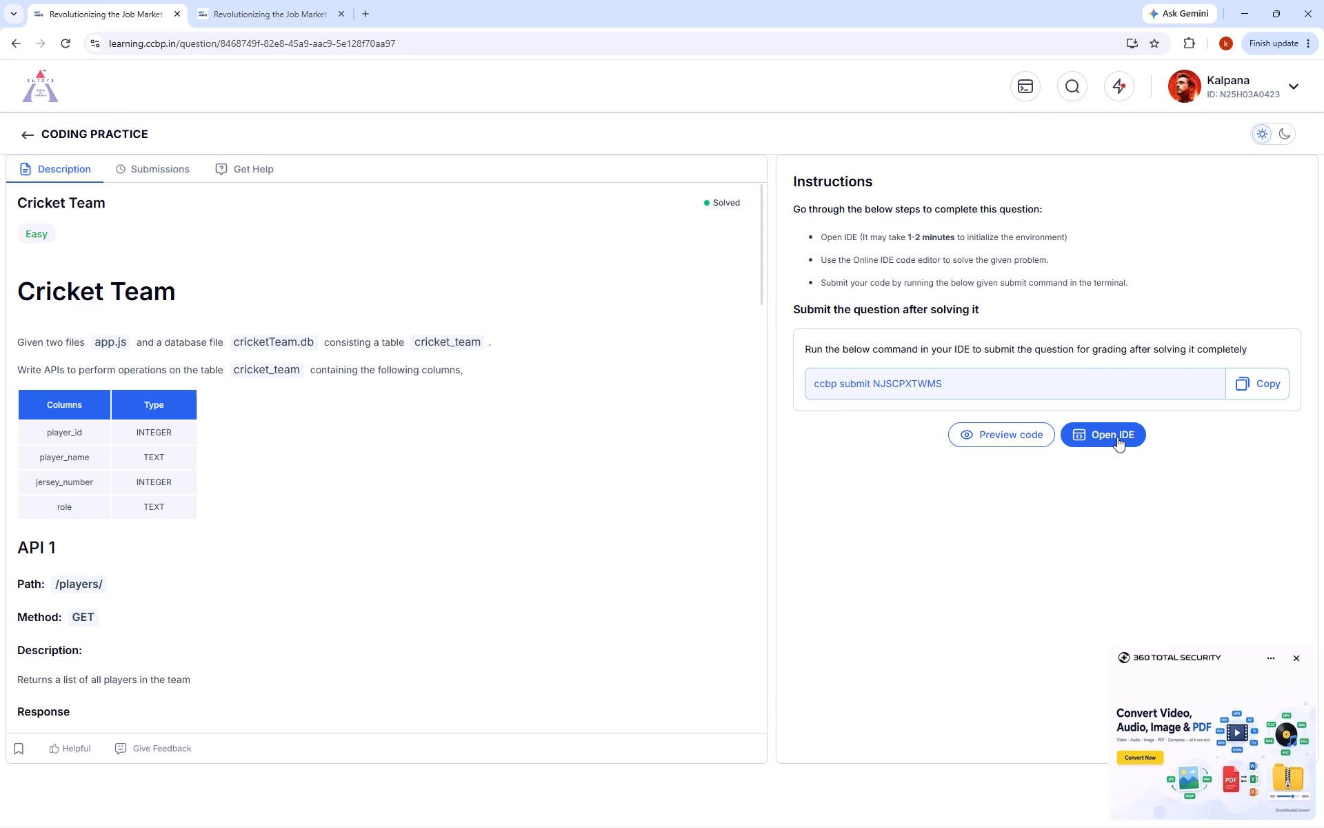
click(1117, 437)
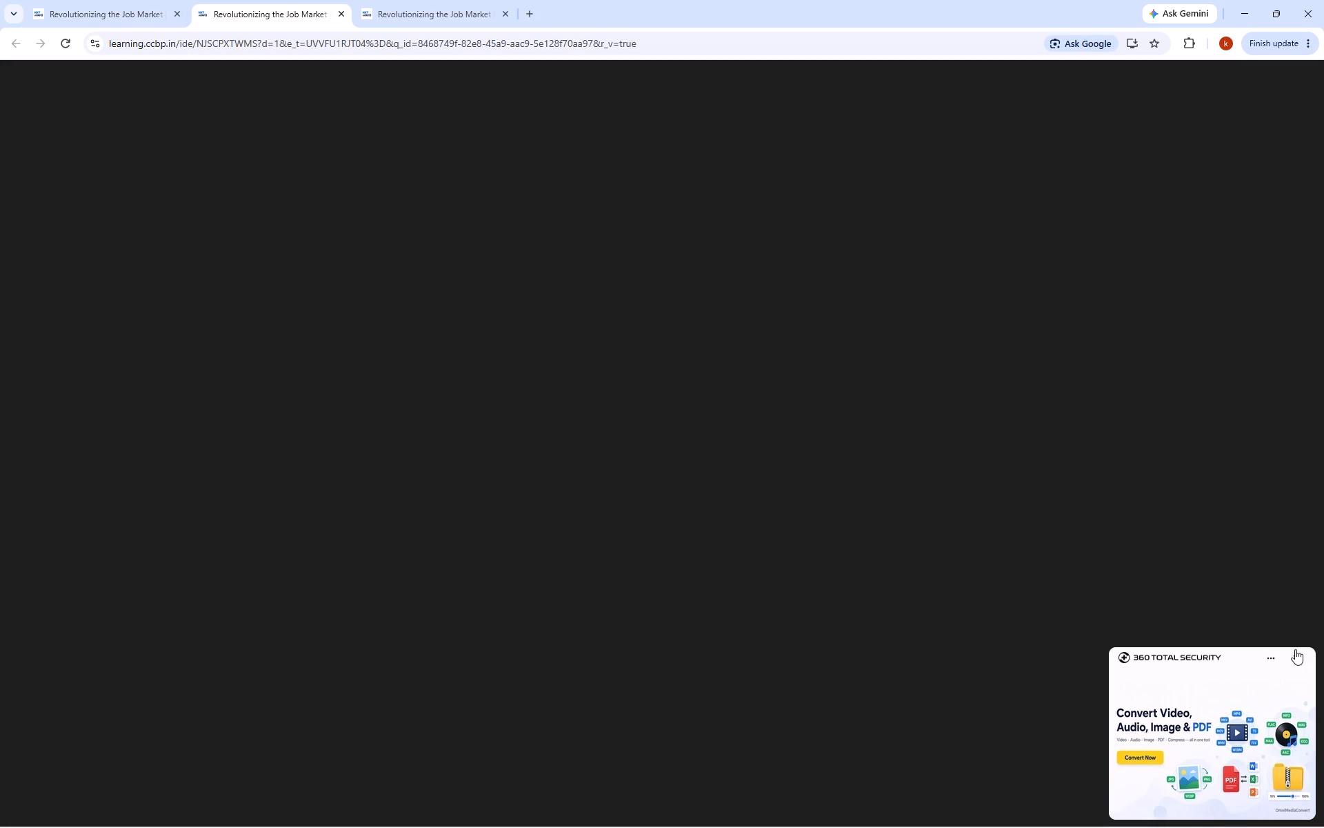
click(1295, 656)
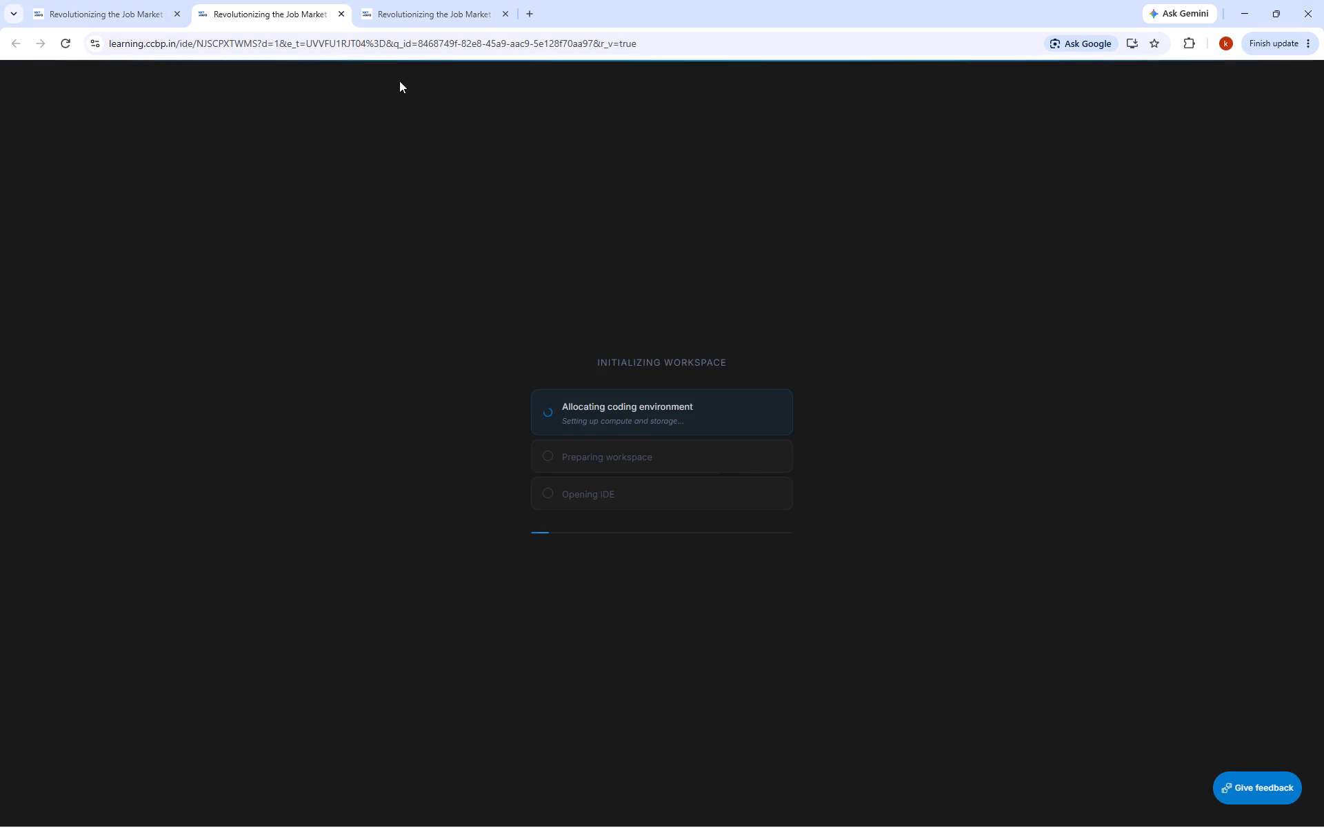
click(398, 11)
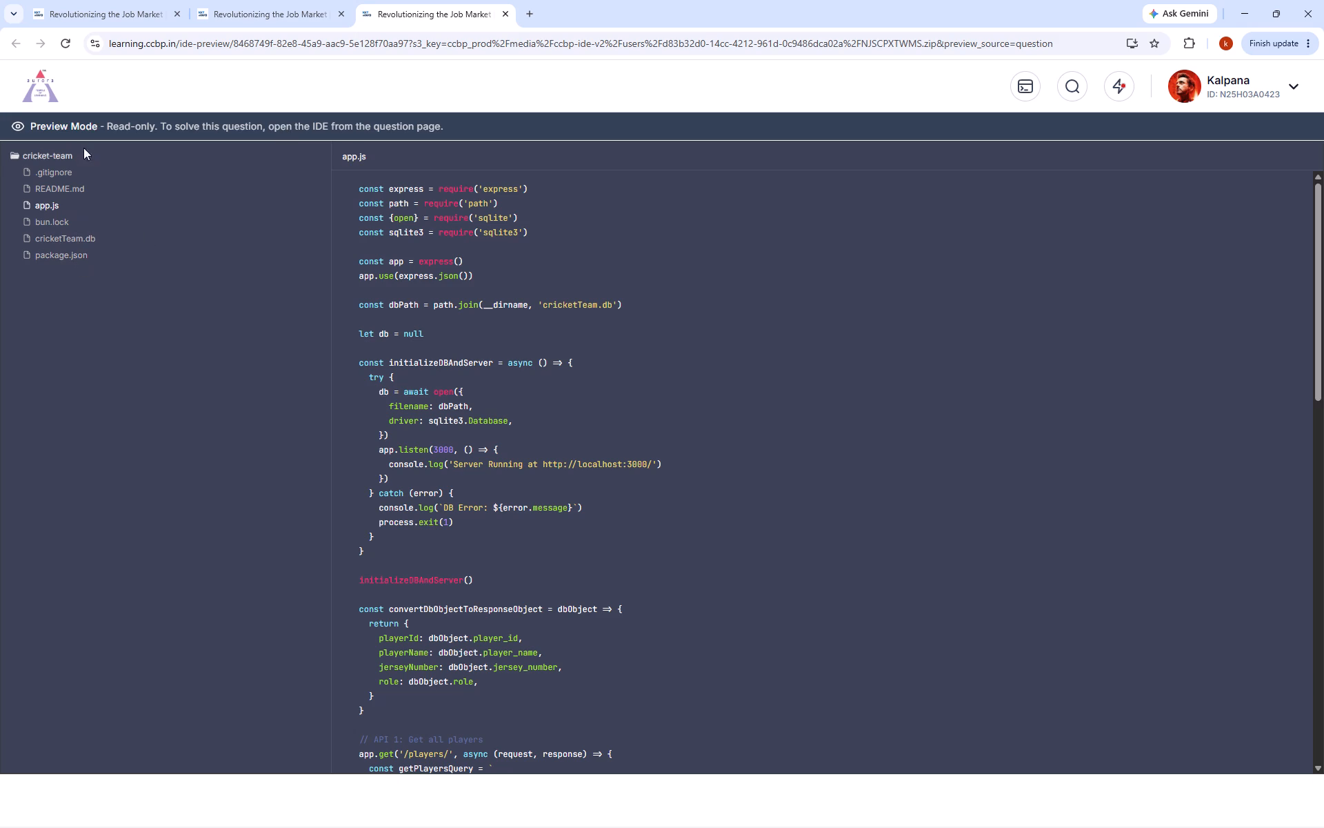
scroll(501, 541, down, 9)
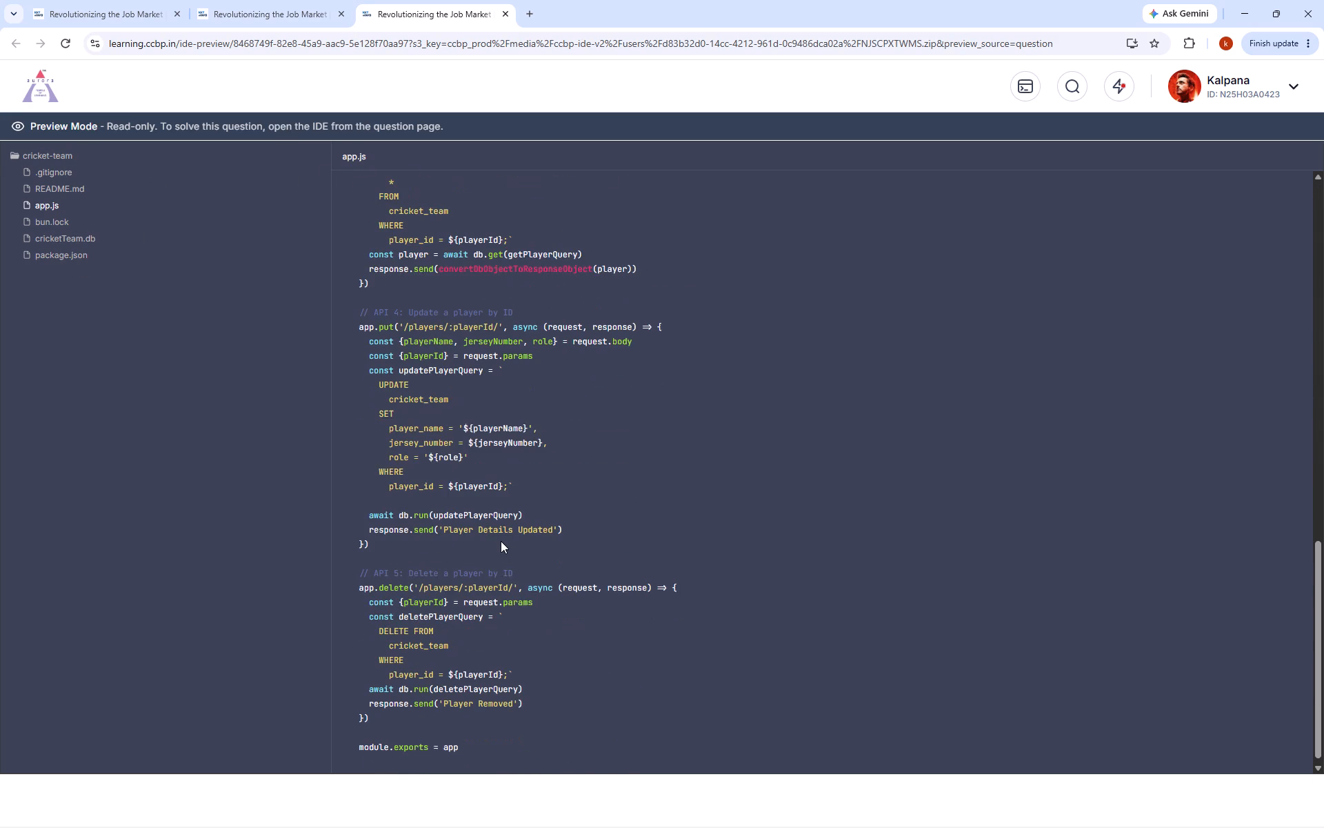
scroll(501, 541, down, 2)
In the Cricket Team IDE, expand the coding-practice-4a folder and open cricketTeam.db and app.js.
click(264, 0)
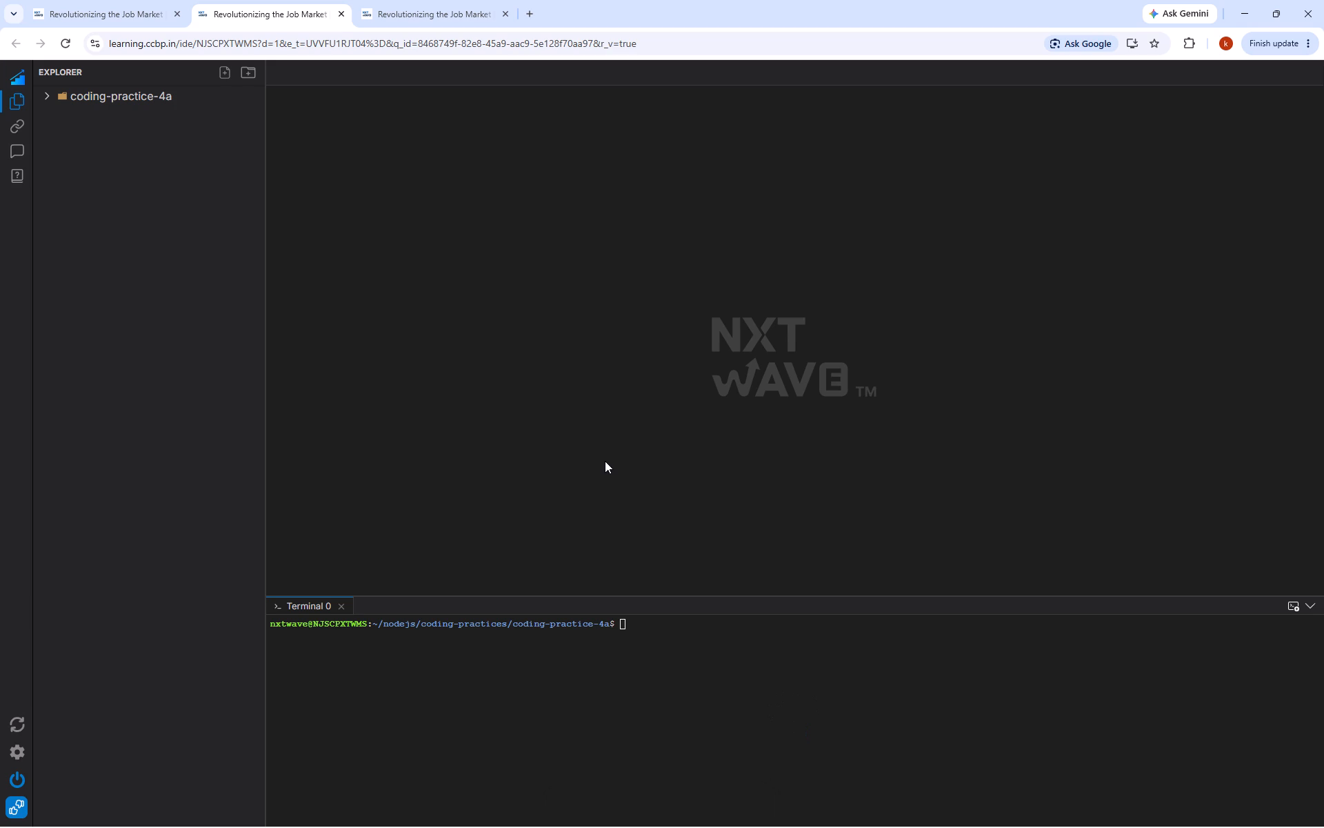
click(147, 106)
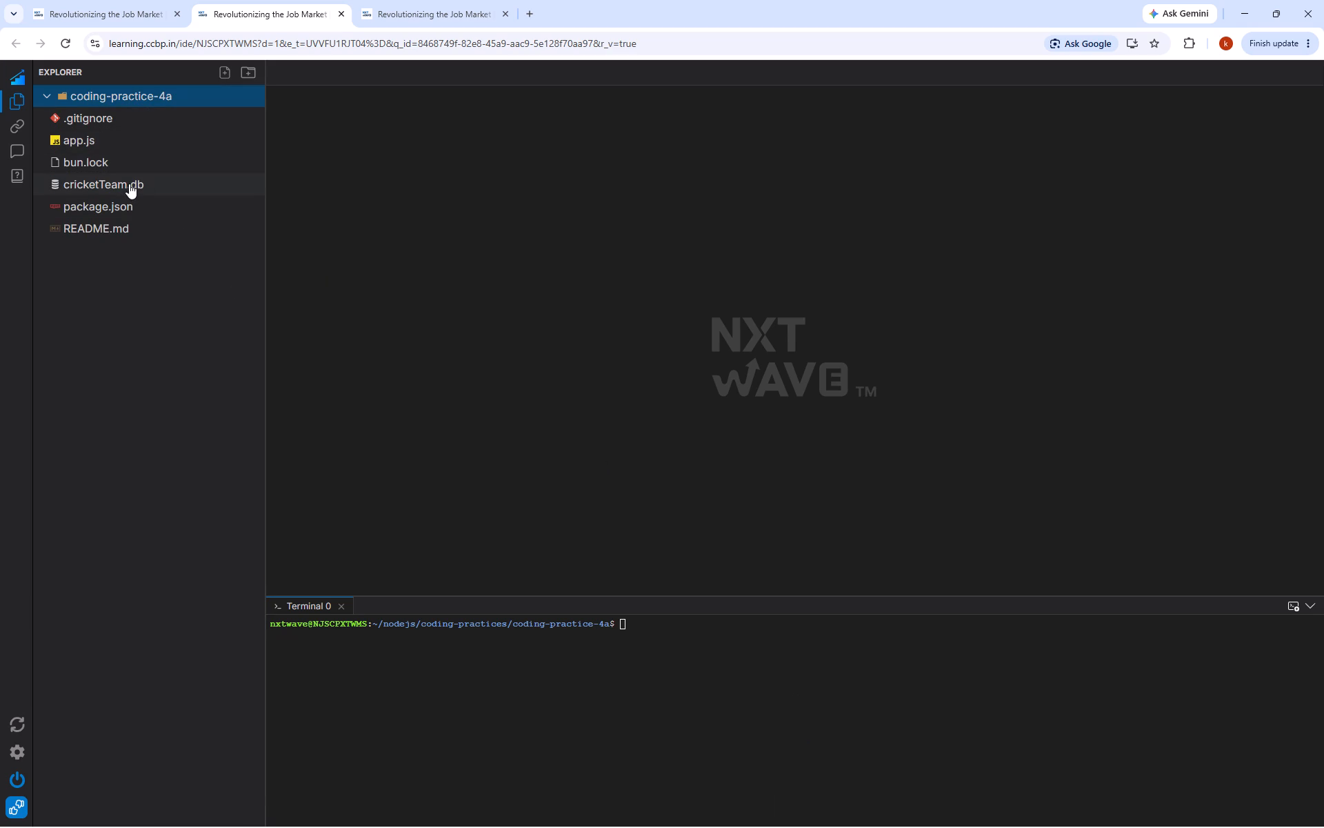
click(129, 184)
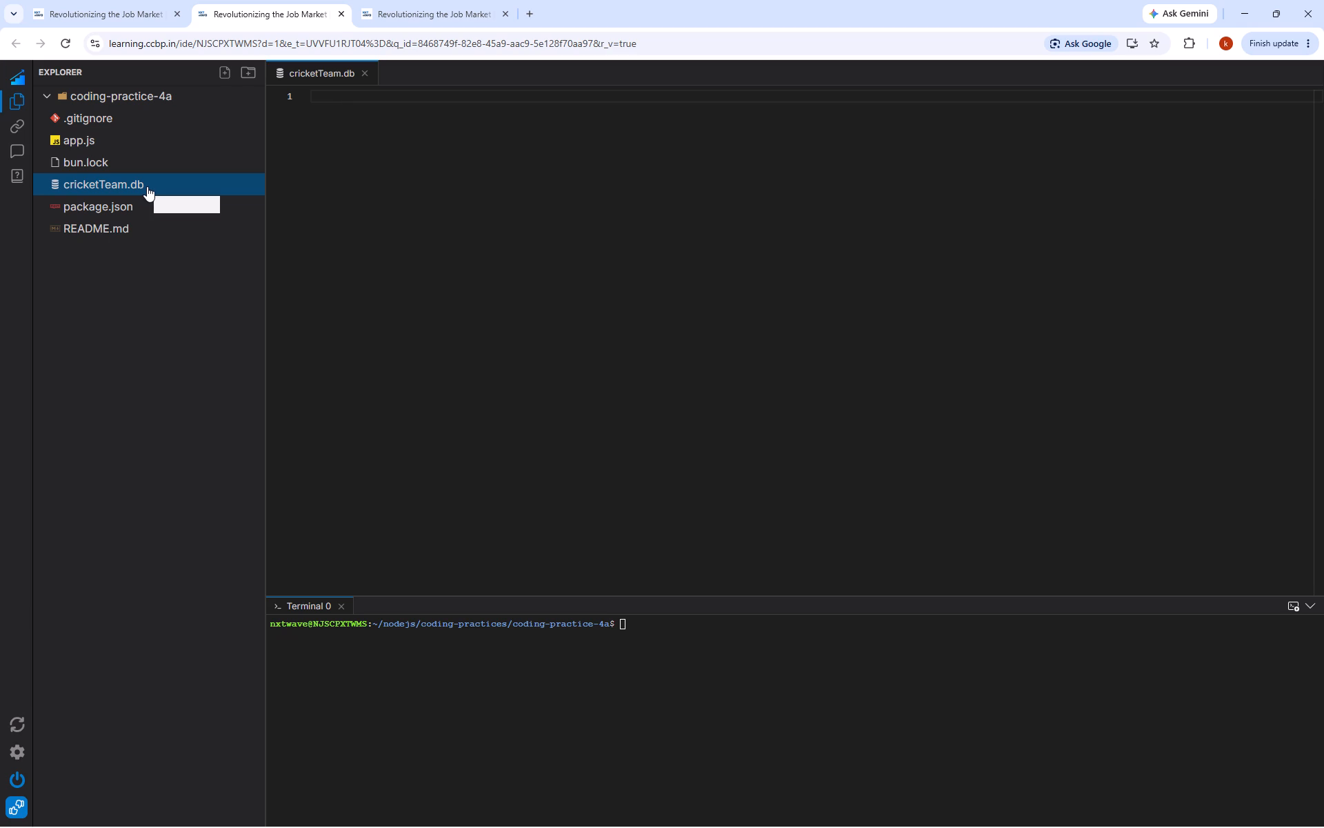
click(122, 144)
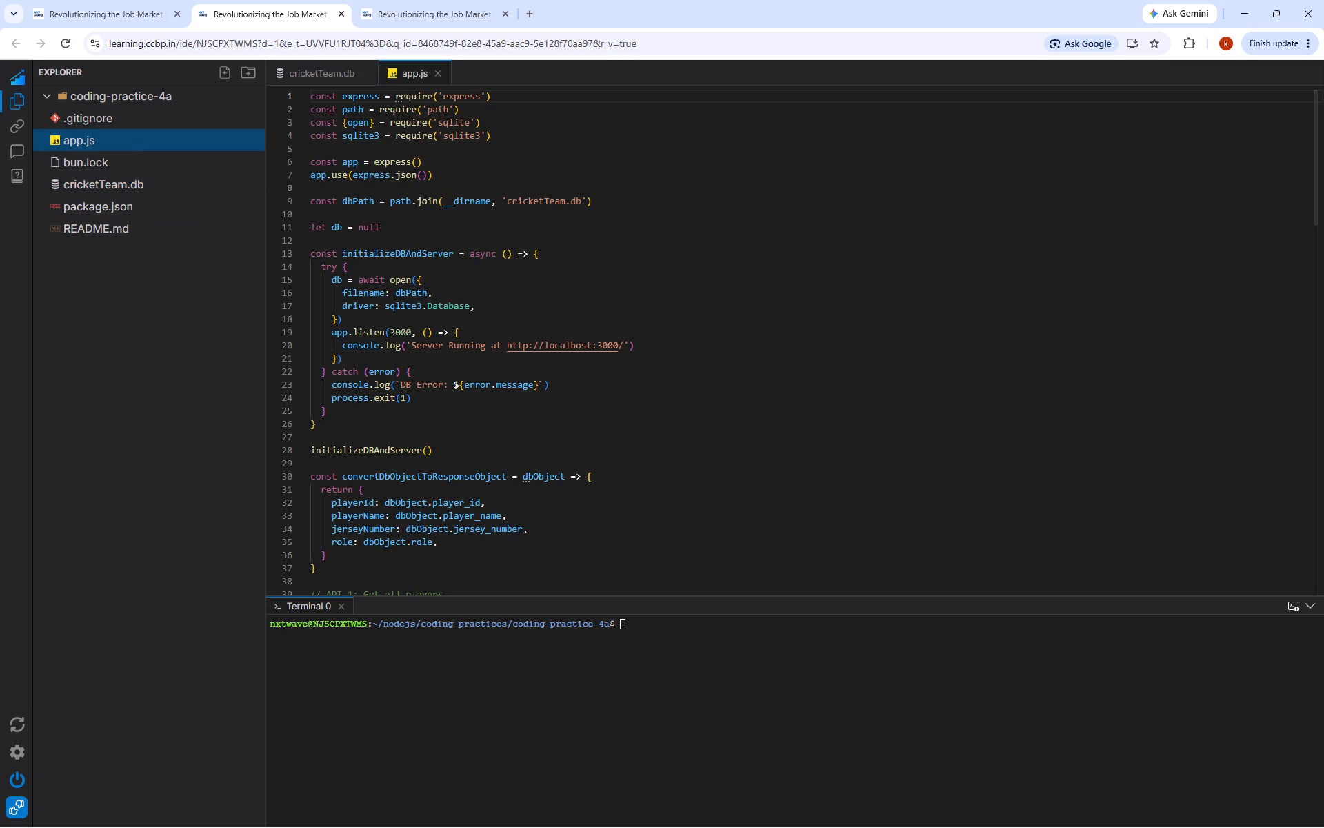
Copy the submit command from the Cricket Team question page and run ccbp submit NJSCPXTWMS in the IDE terminal.
click(624, 629)
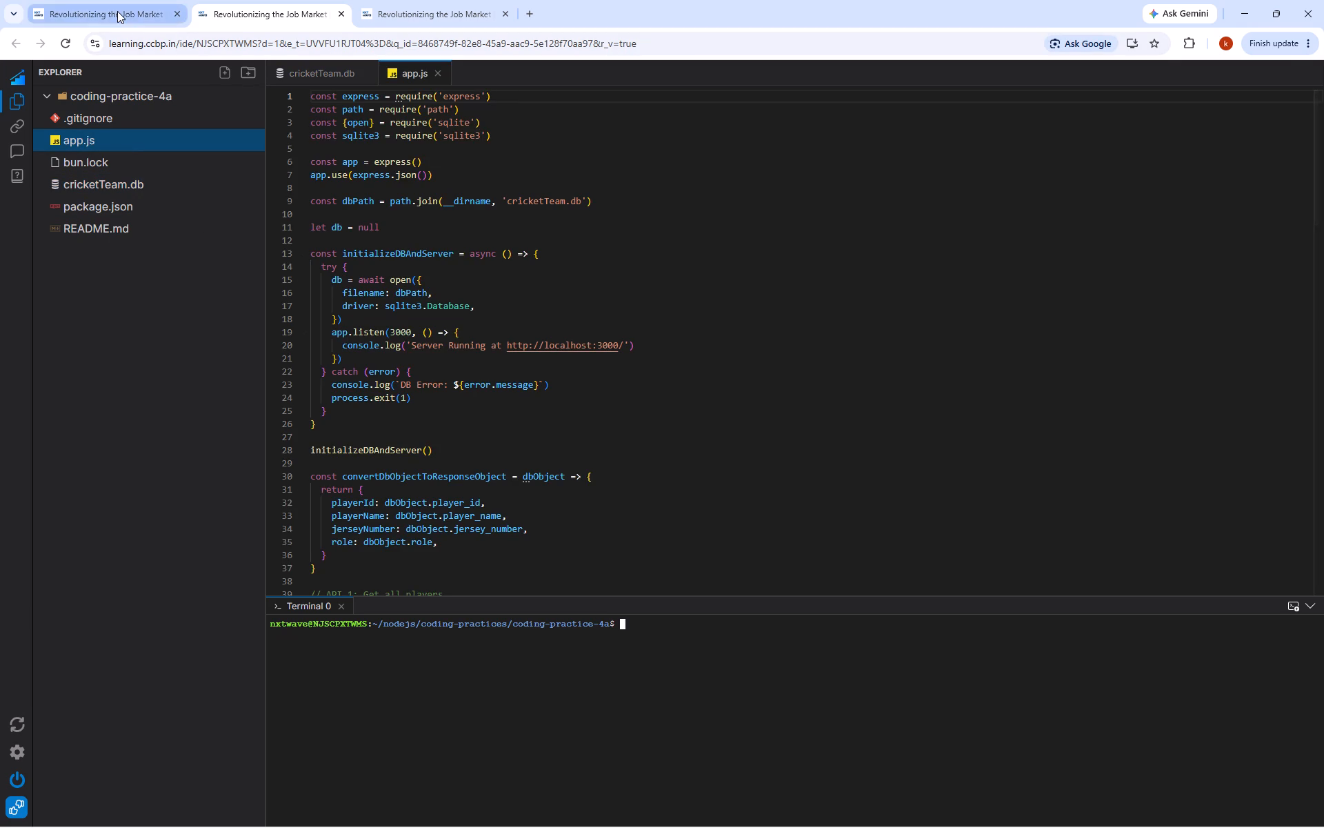
click(117, 11)
click(1249, 391)
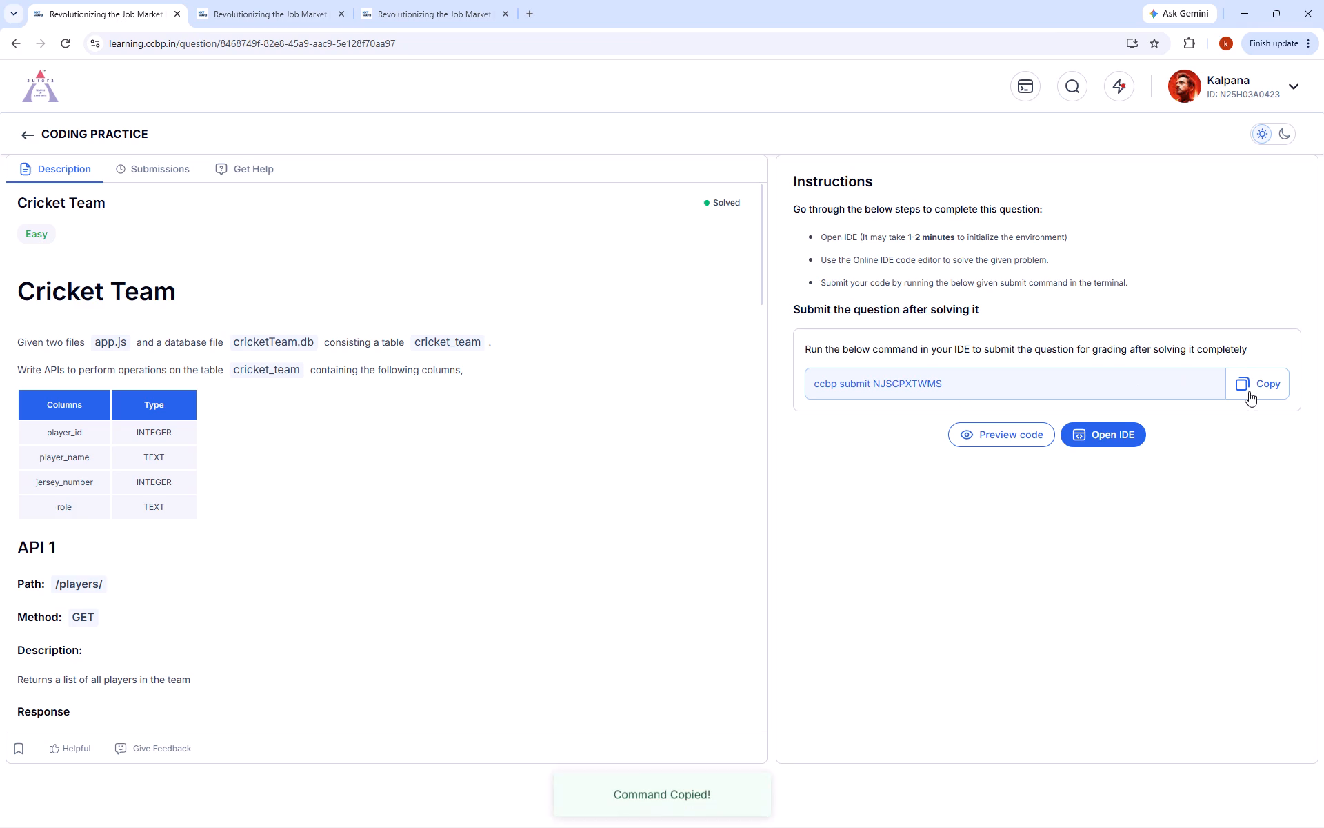
click(312, 7)
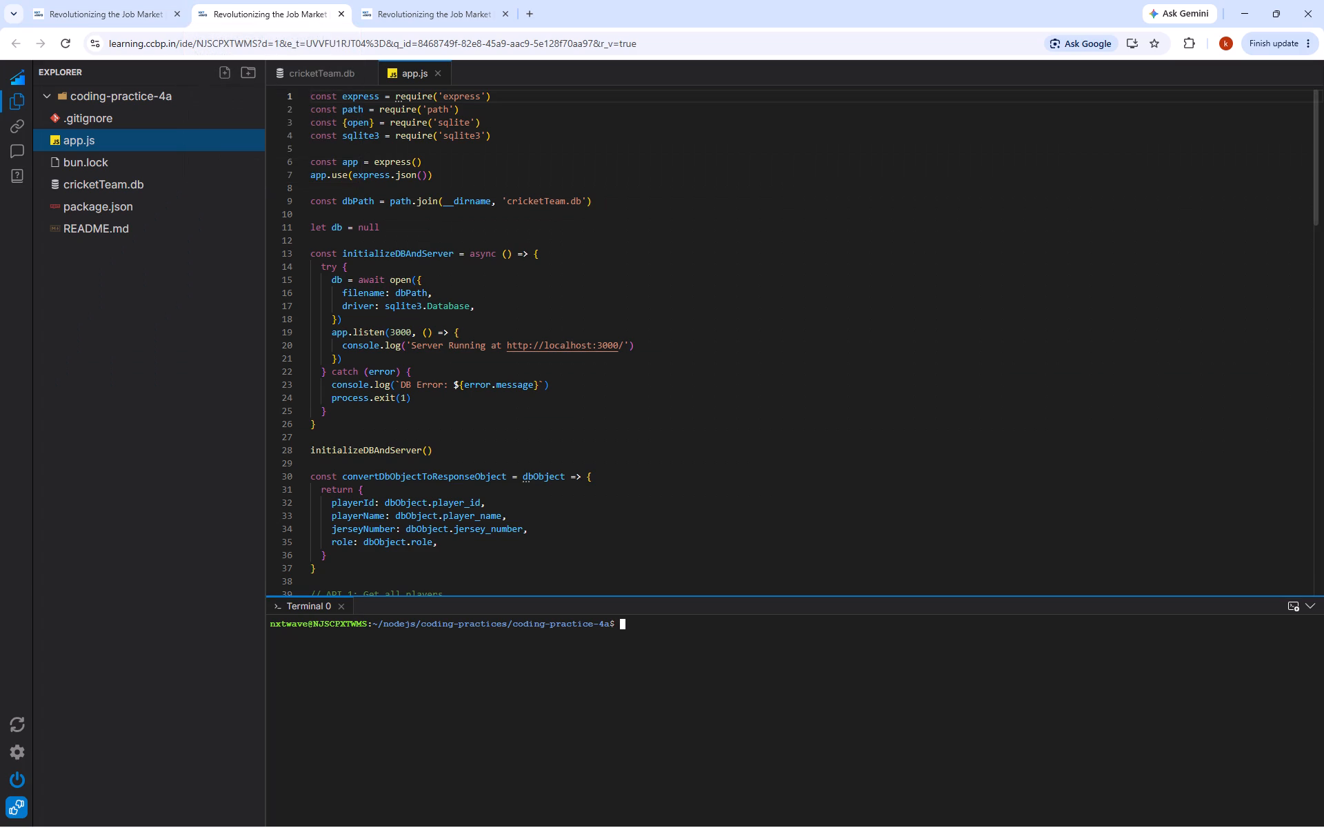
key(ctrl+v)
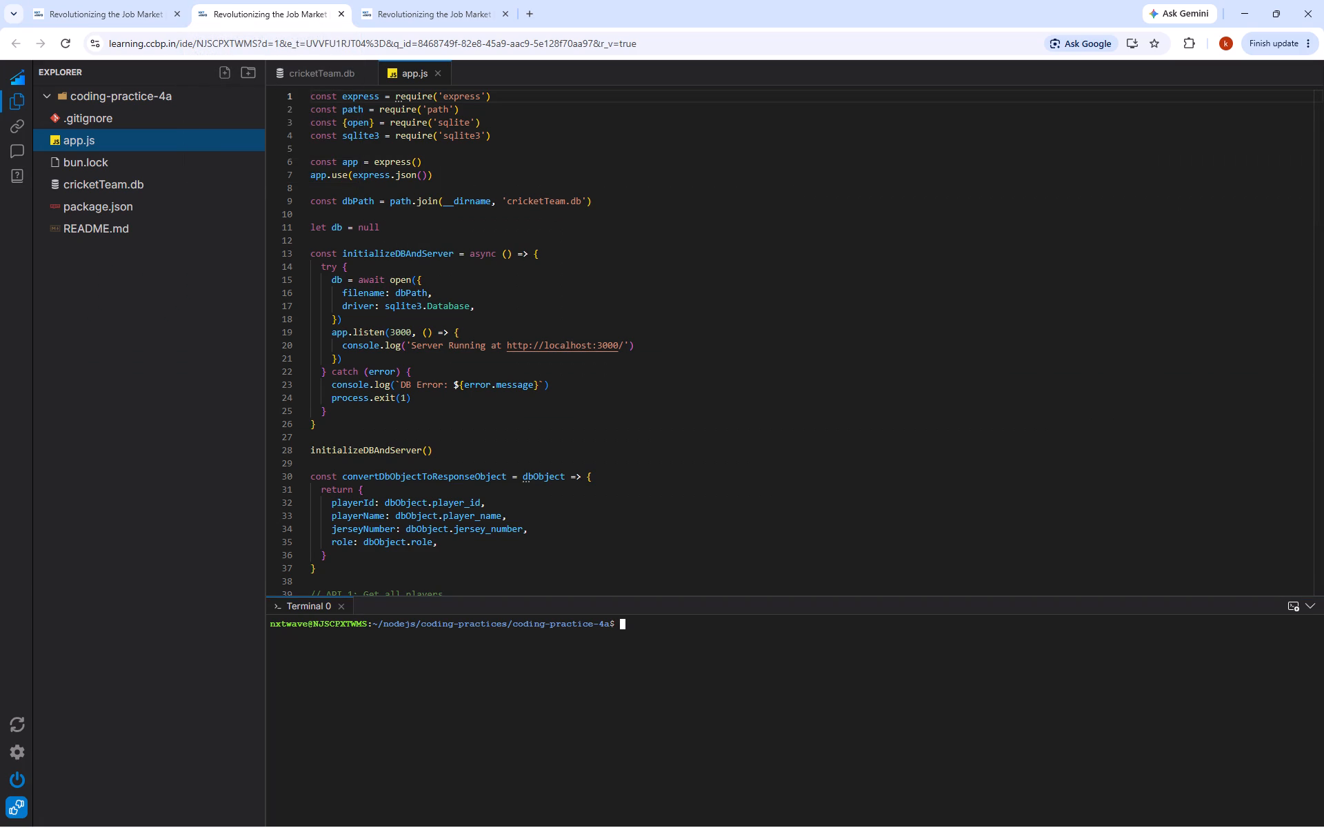
click(625, 630)
key(ctrl+shift+v)
key(Return)
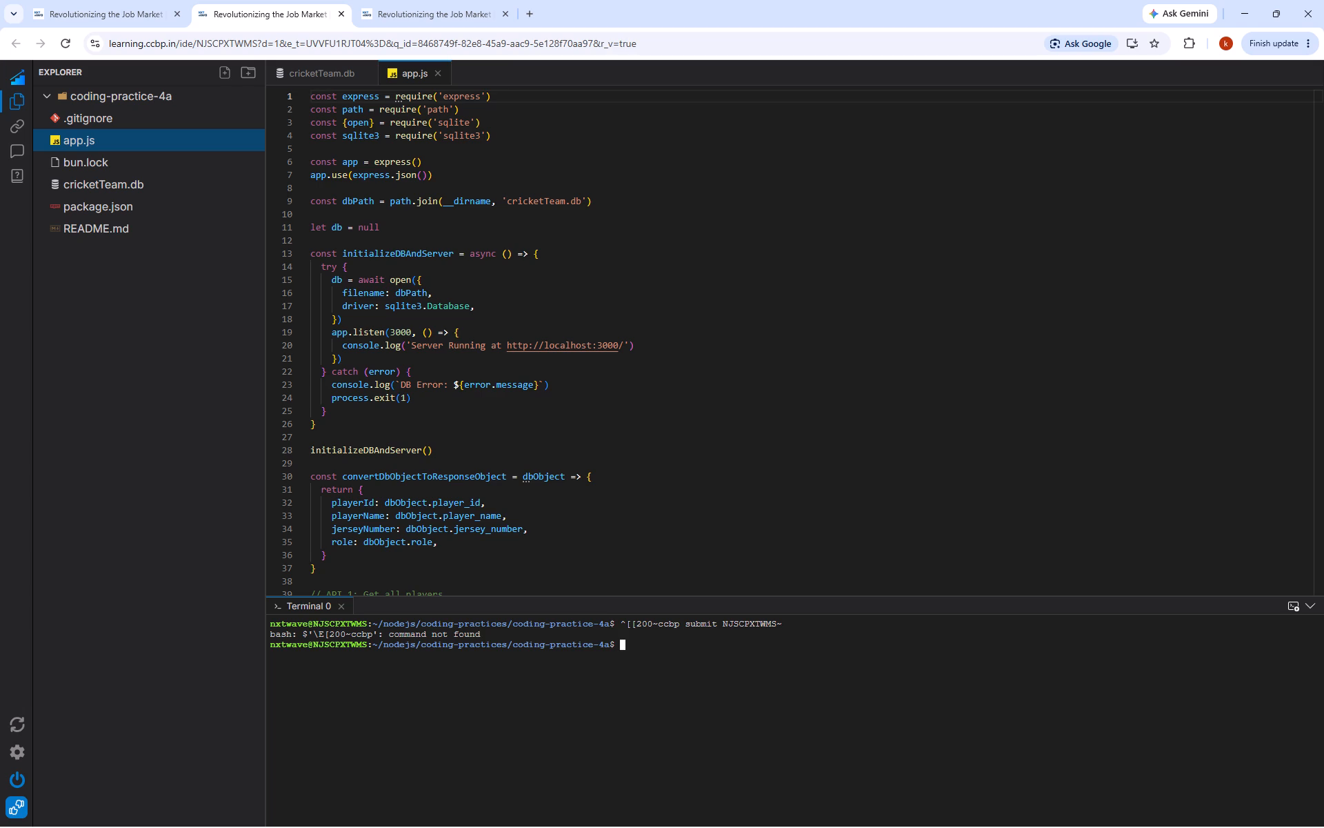
key(ctrl+shift+v)
key(Return)
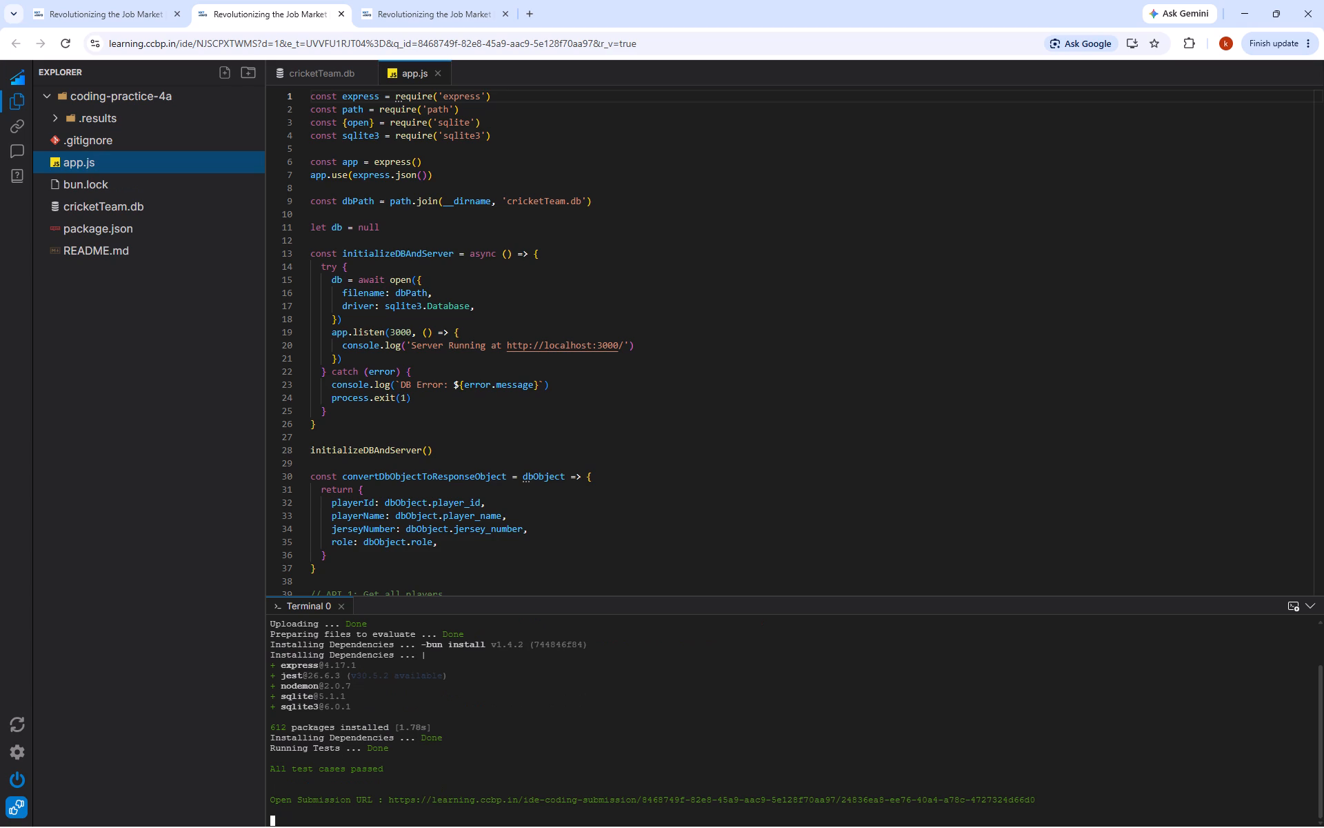
Open the submission URL from the terminal and capture a full-width screenshot of the Cricket Team test case results.
click(526, 804)
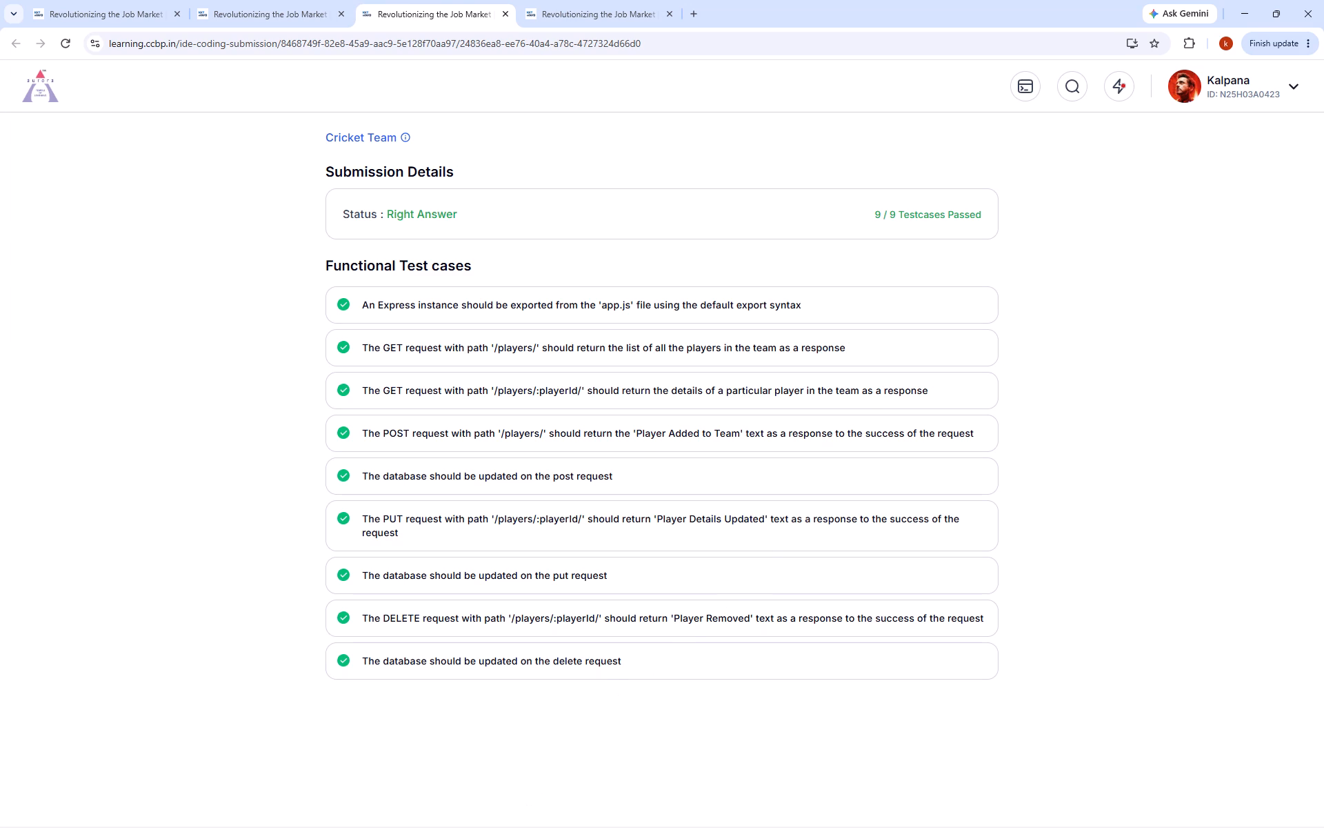
key(shift+super+s)
drag(0, 56, 1285, 827)
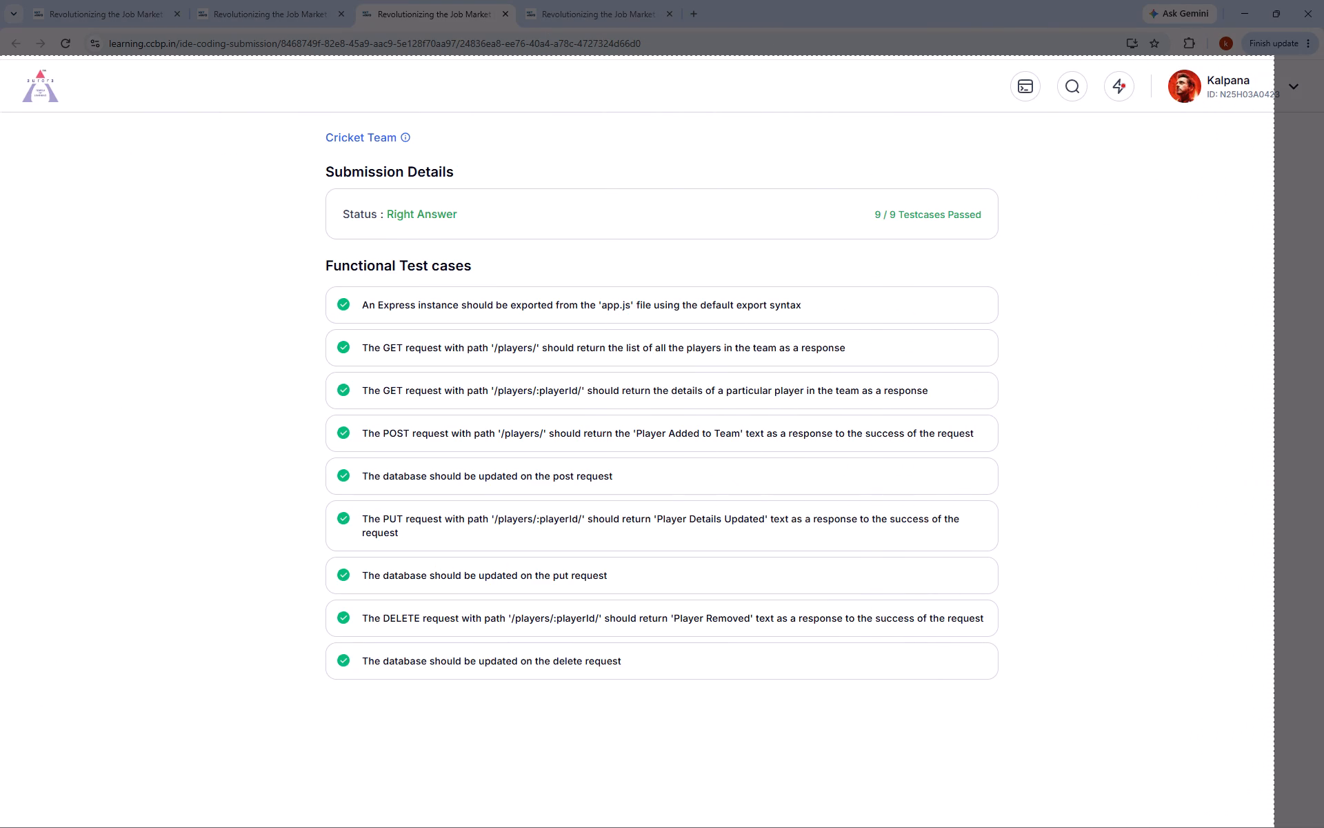
drag(1285, 827, 1323, 825)
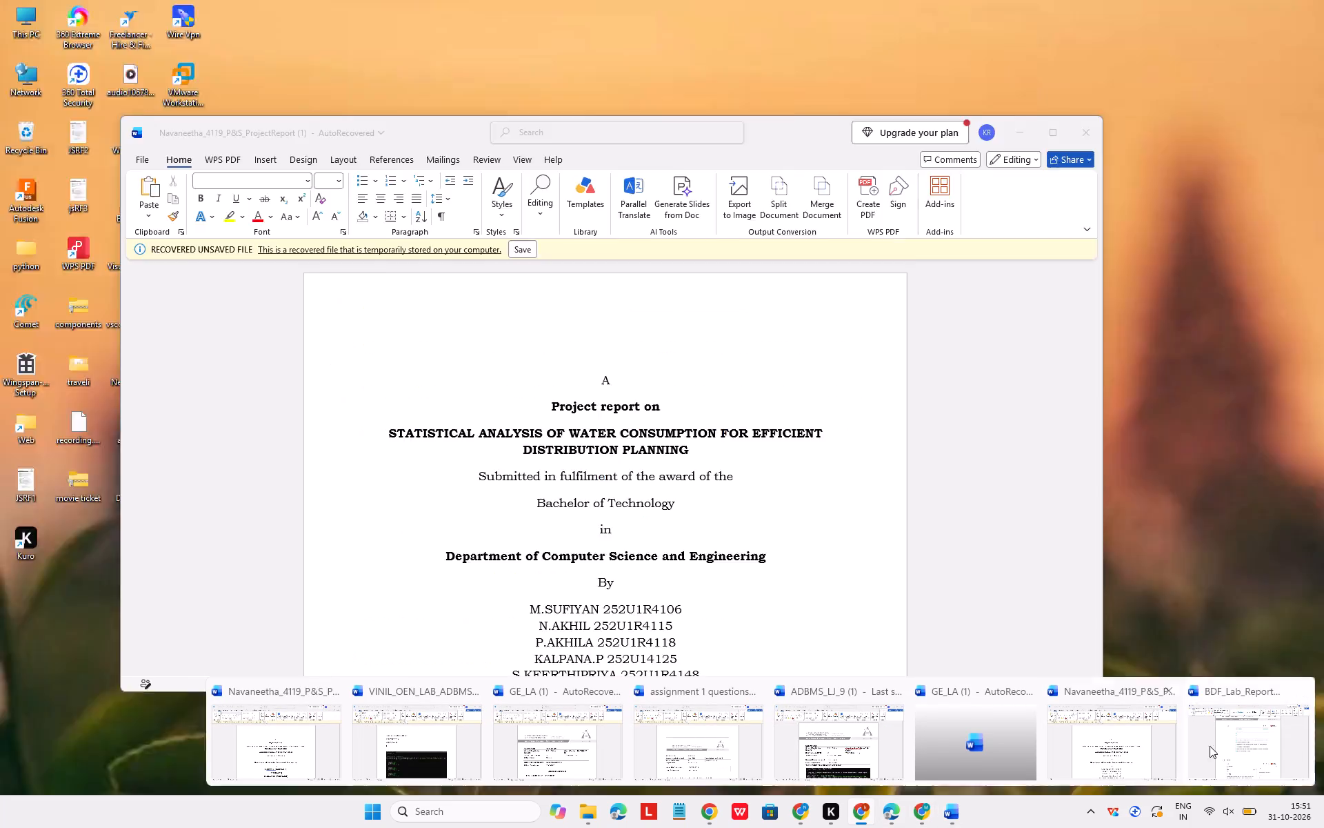
Switch to BDF_Lab_Report-2 in Word and replace the Cricket Team test case screenshot on page 3 with the new capture.
click(1231, 748)
click(633, 389)
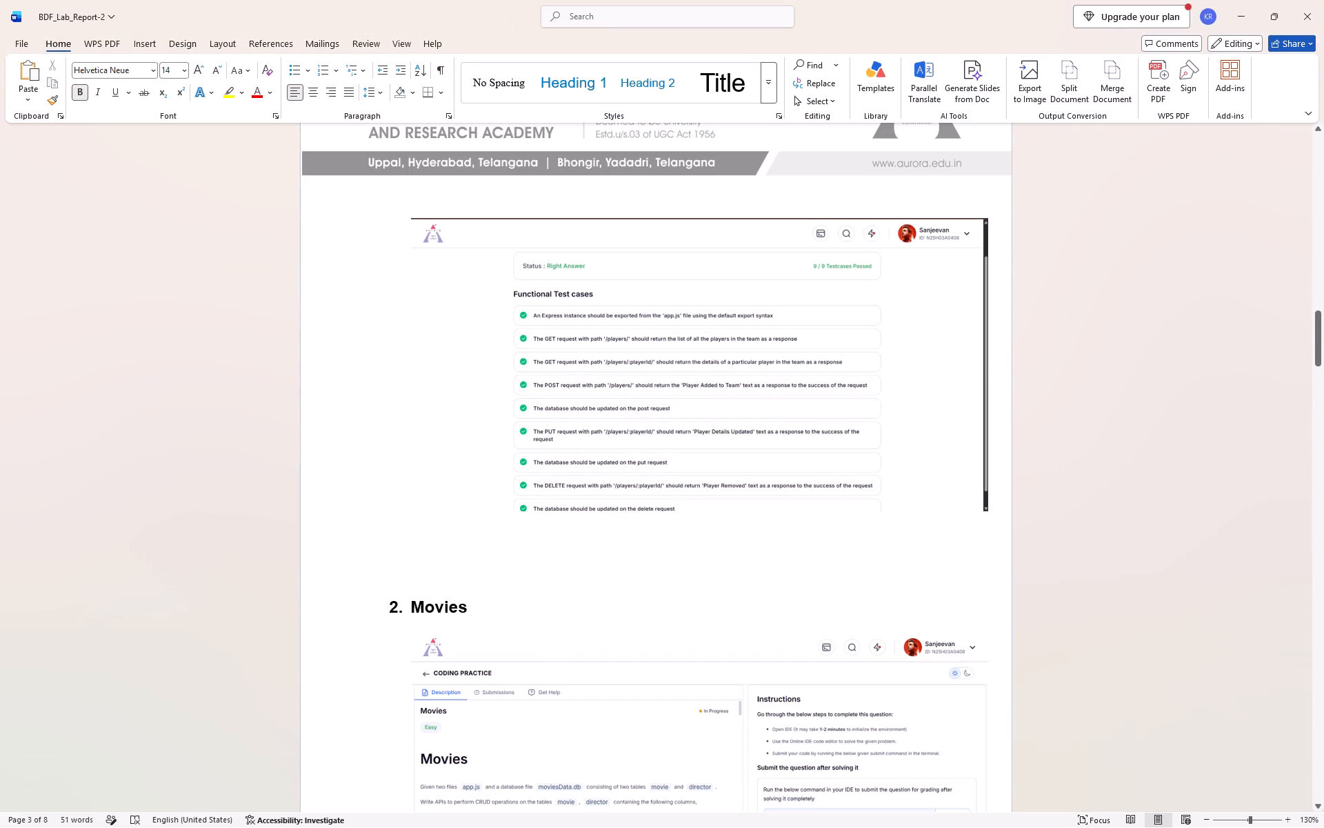
key(ctrl+v)
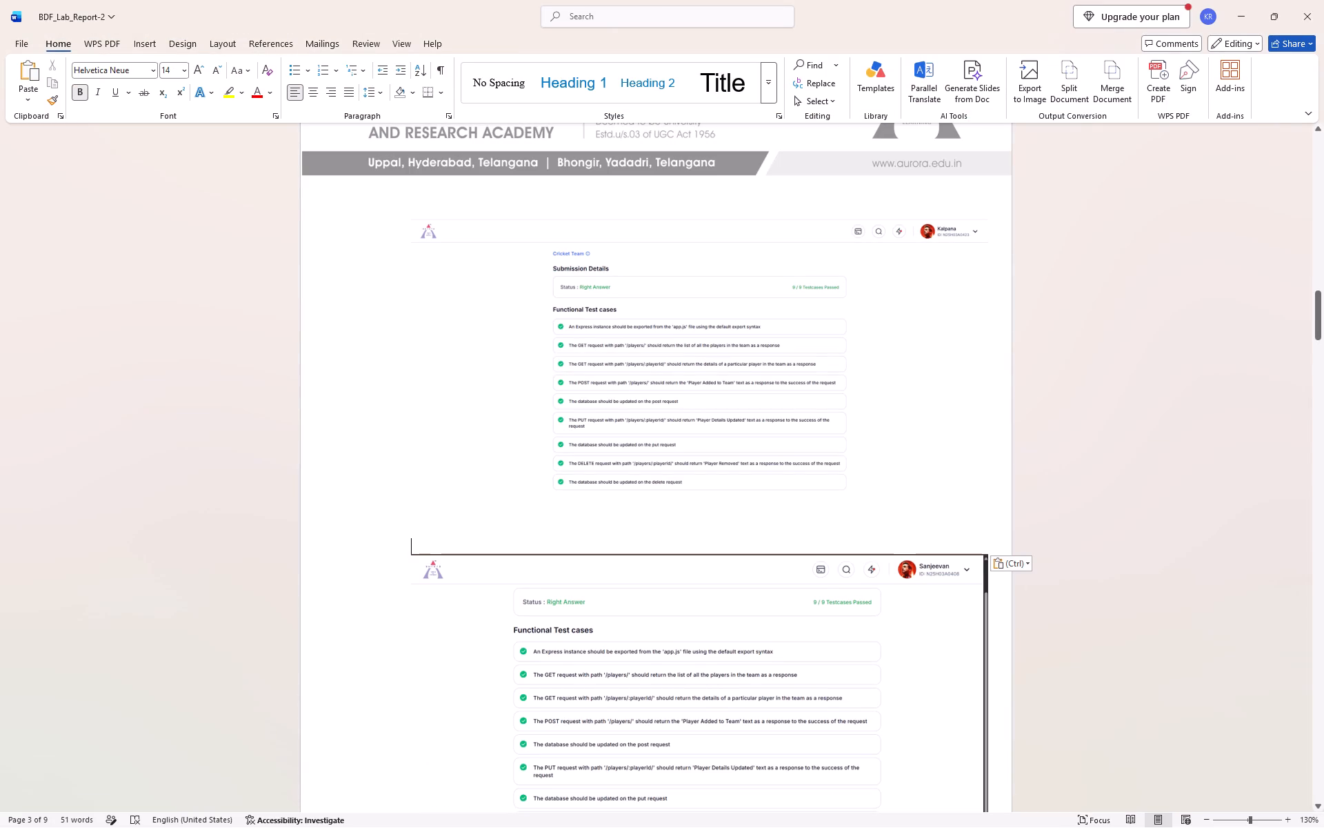
click(676, 660)
key(Delete)
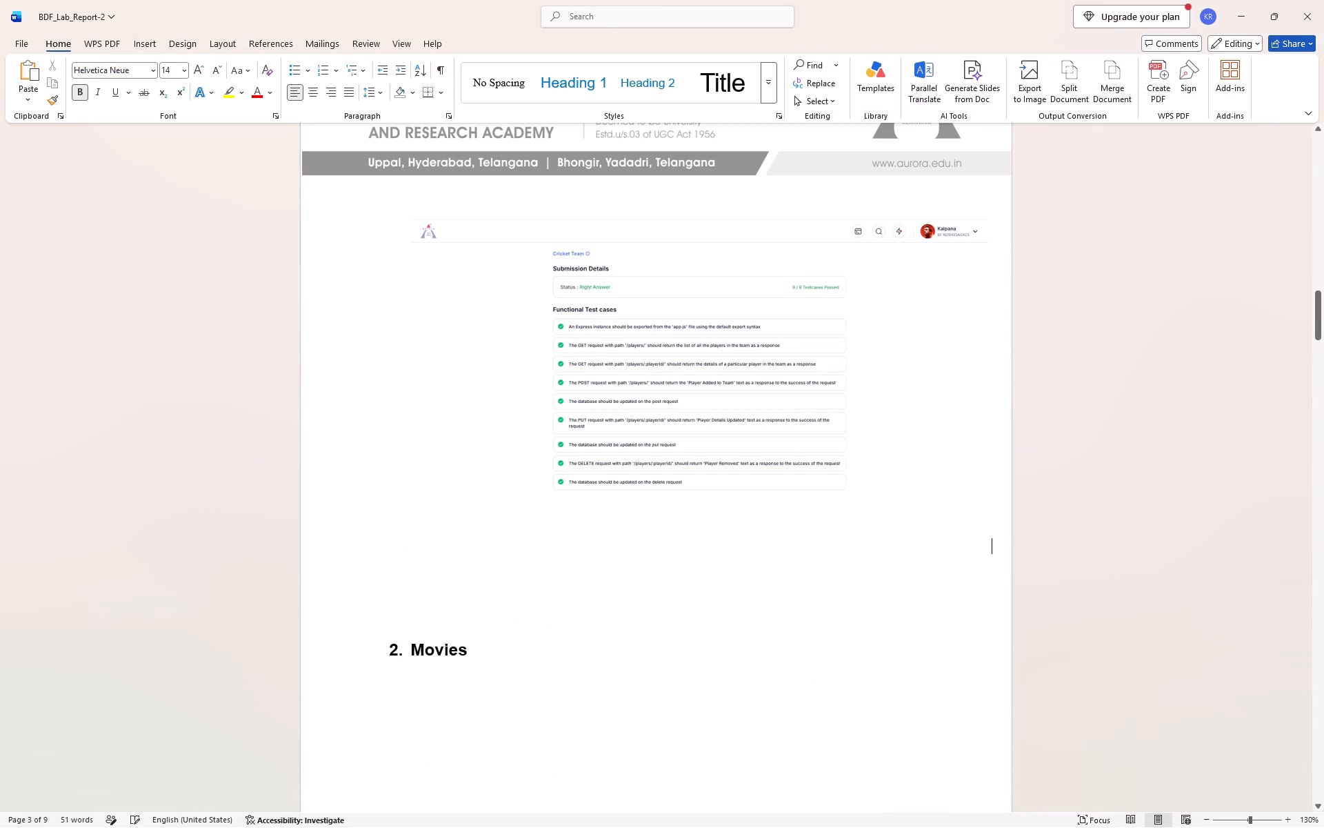
Switch to Chrome, open the Movies question from the Coding Practice list and capture a screenshot of its question page.
scroll(699, 691, down, 4)
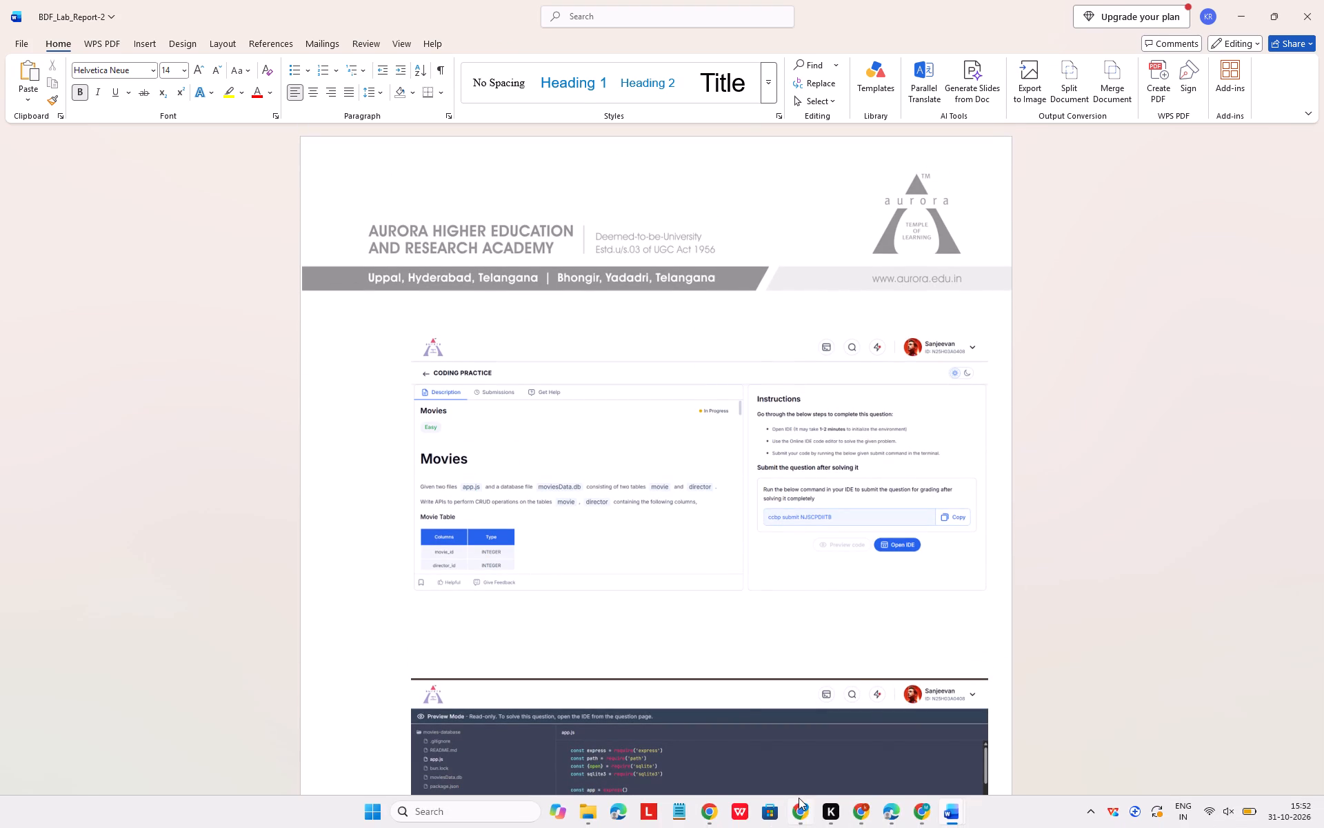
click(851, 741)
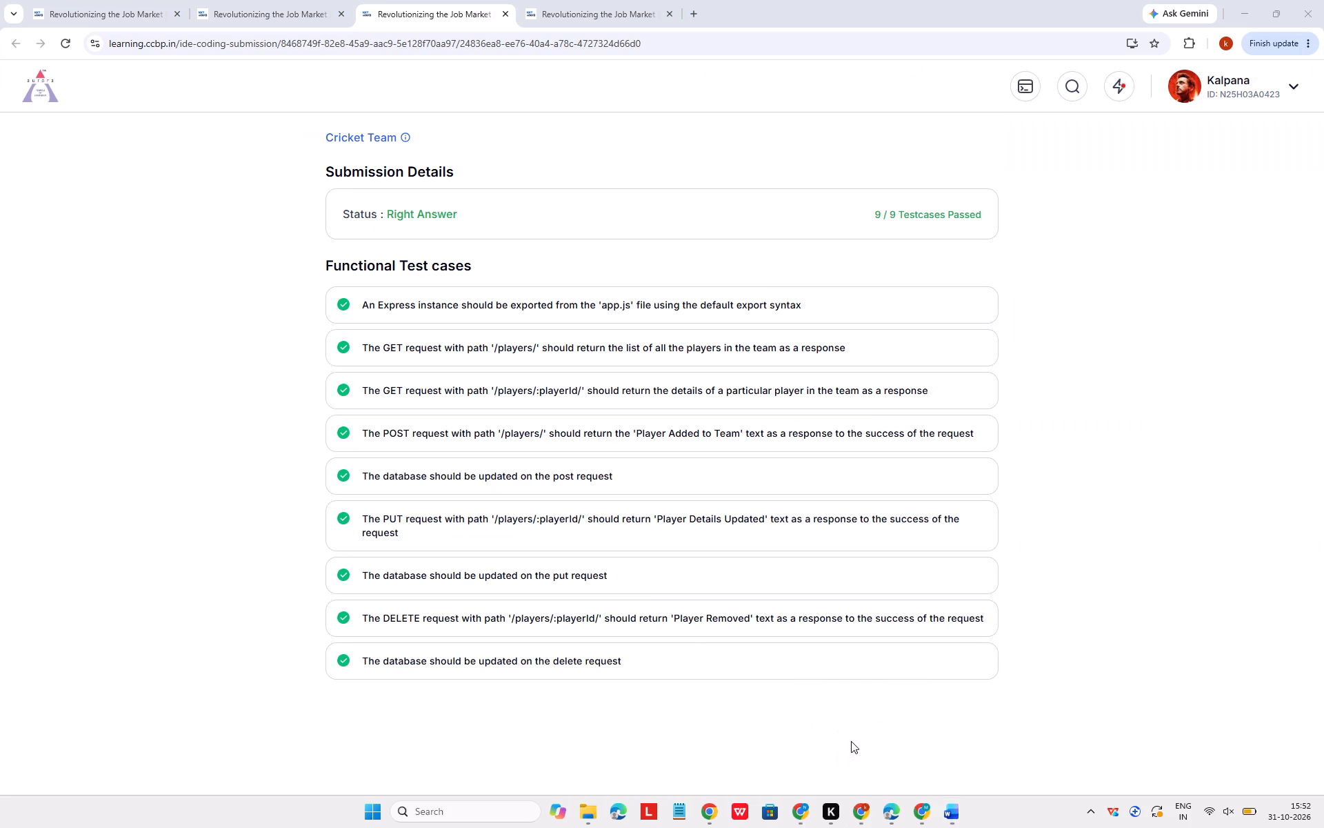
click(102, 5)
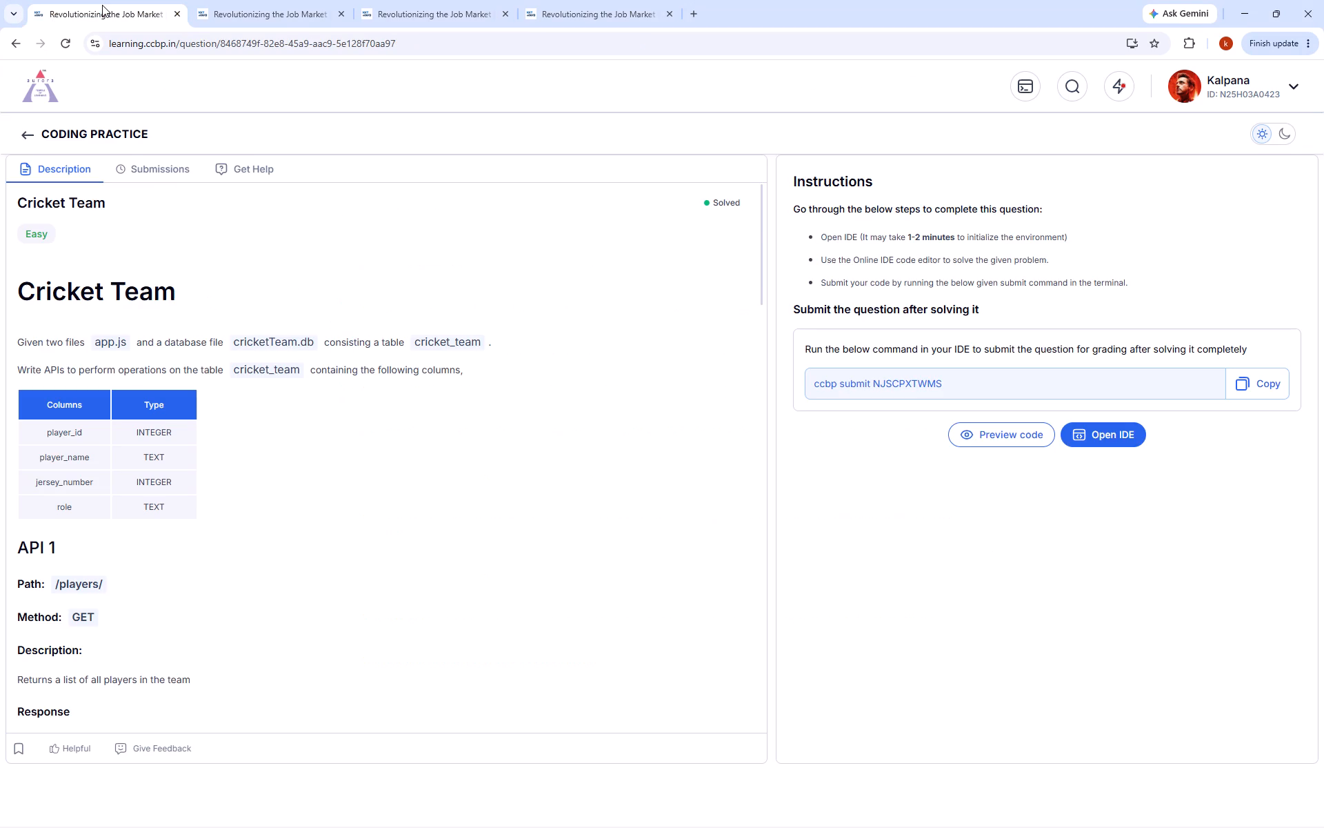
click(28, 135)
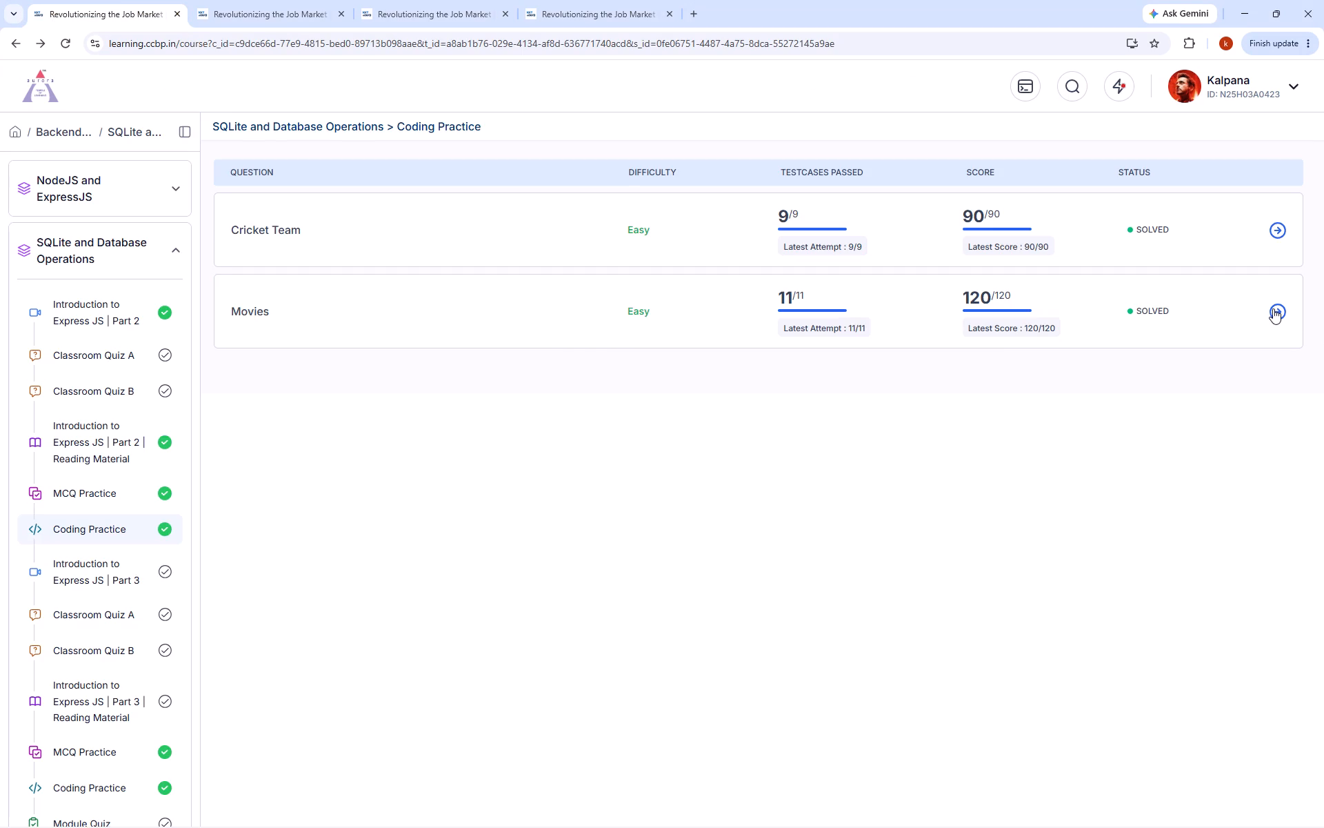
click(1272, 308)
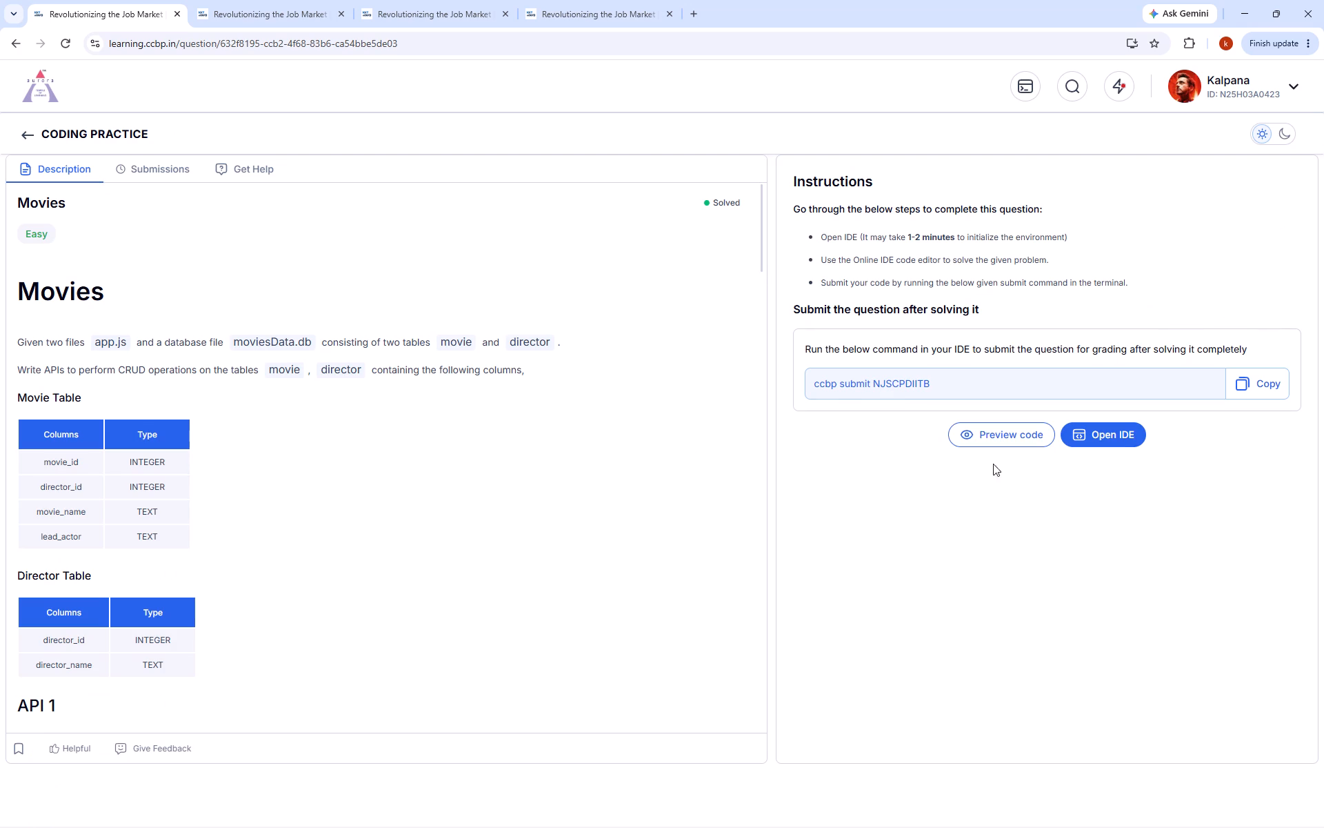
key(shift+super+s)
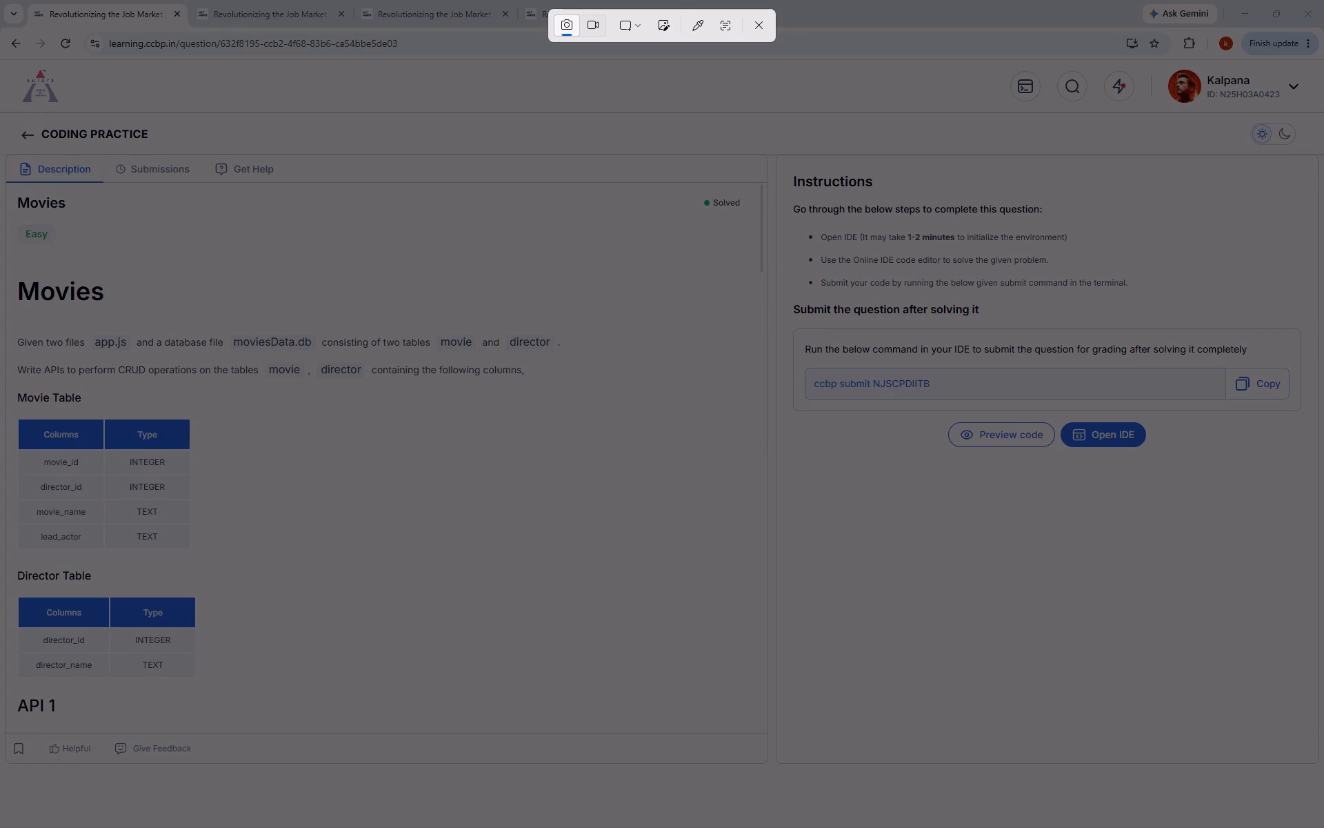
drag(0, 61, 670, 620)
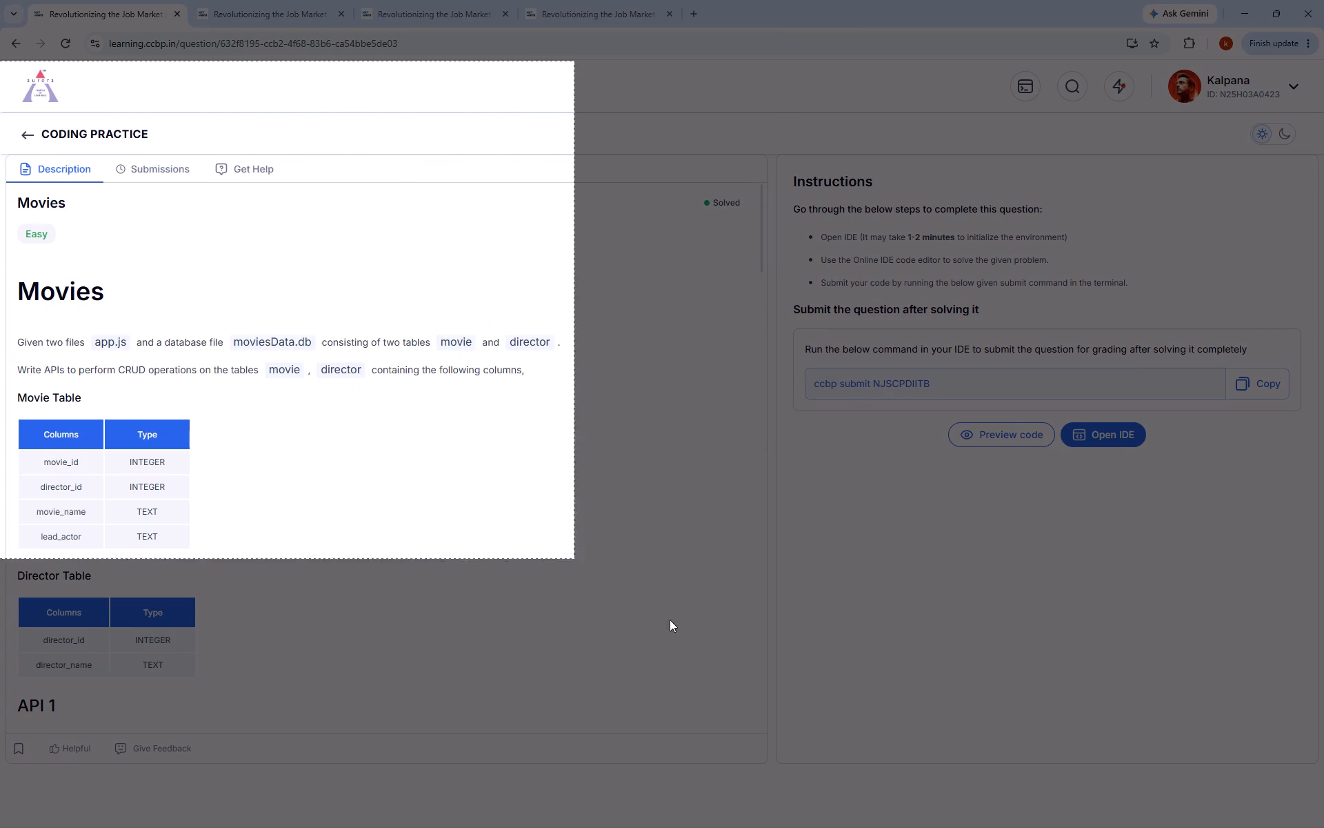
drag(670, 620, 1080, 827)
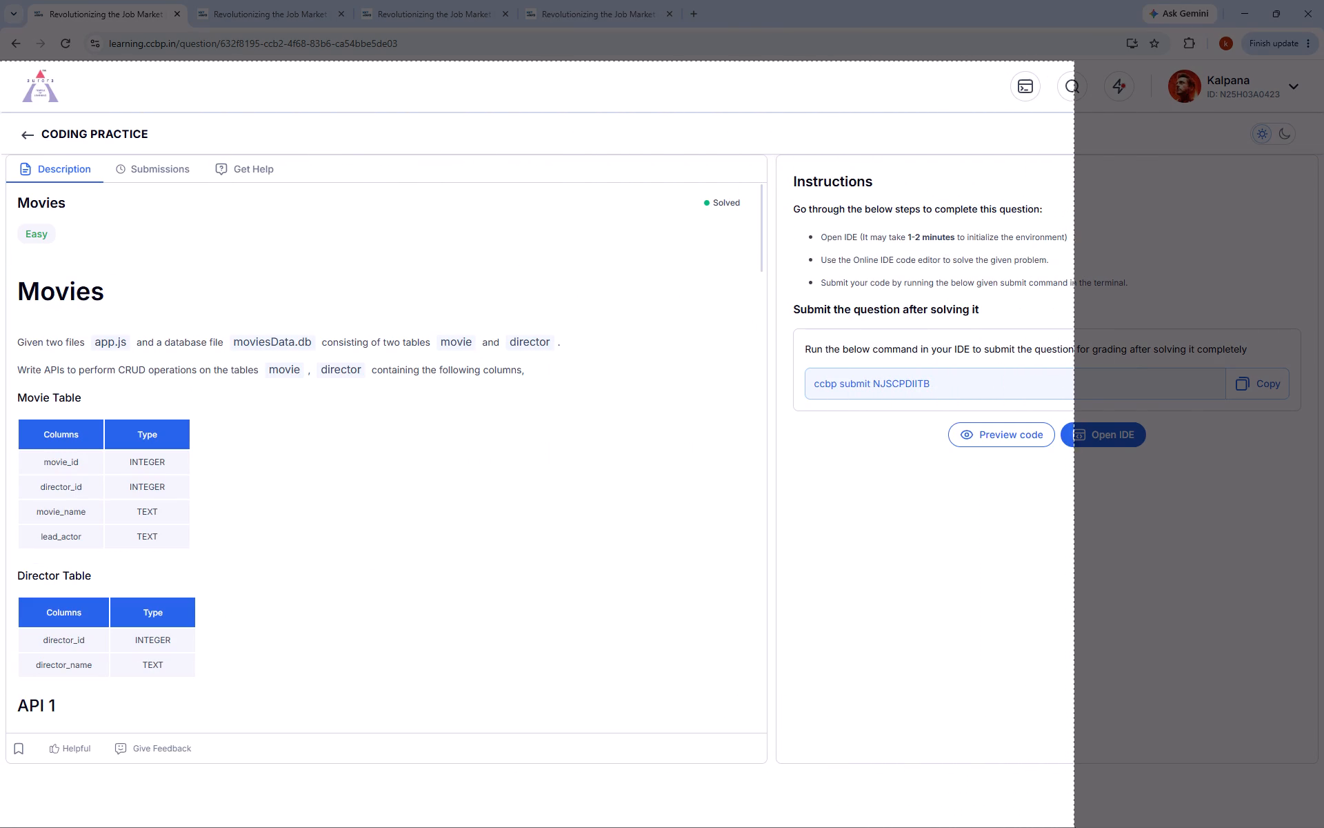
drag(1080, 827, 1323, 827)
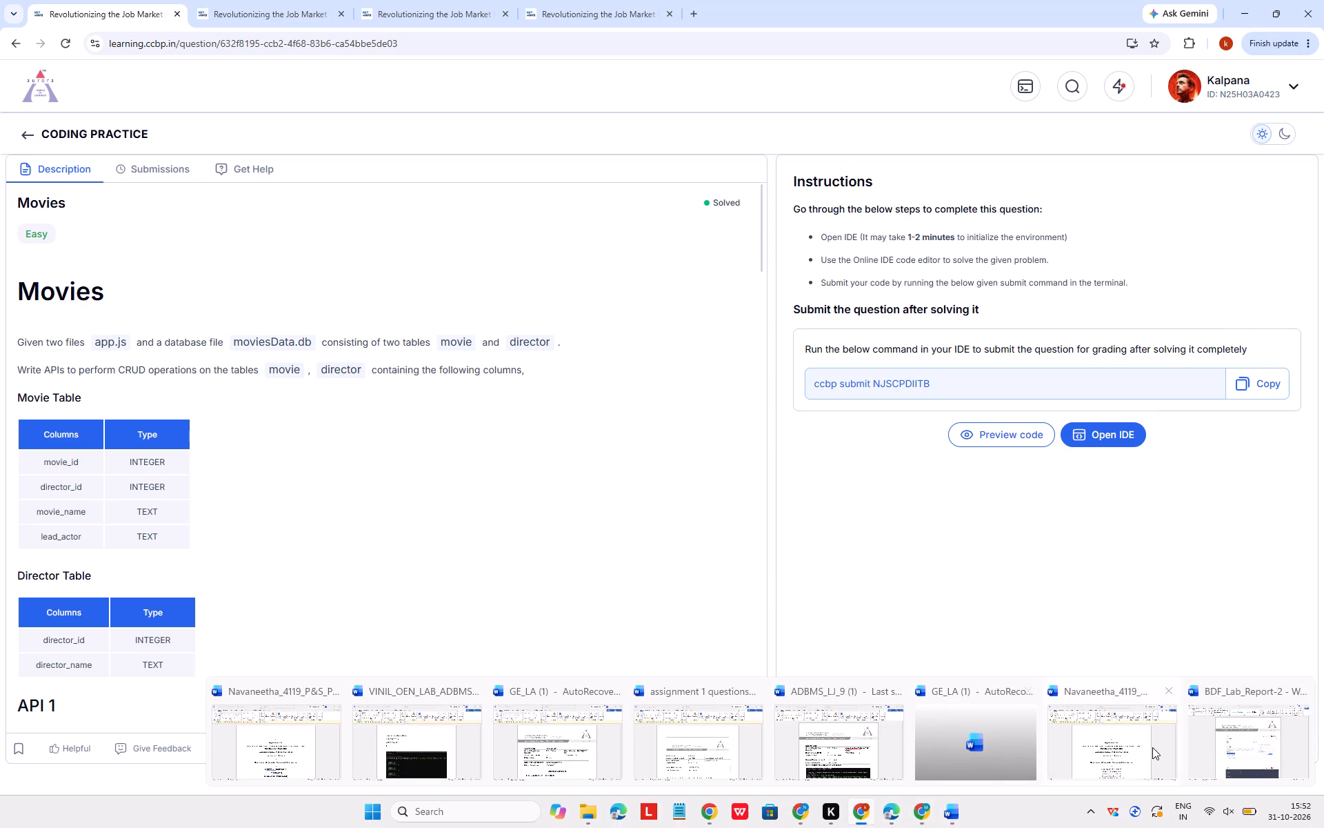
In BDF_Lab_Report-2, replace the Movies question page screenshot on page 4 with the new capture.
click(1241, 733)
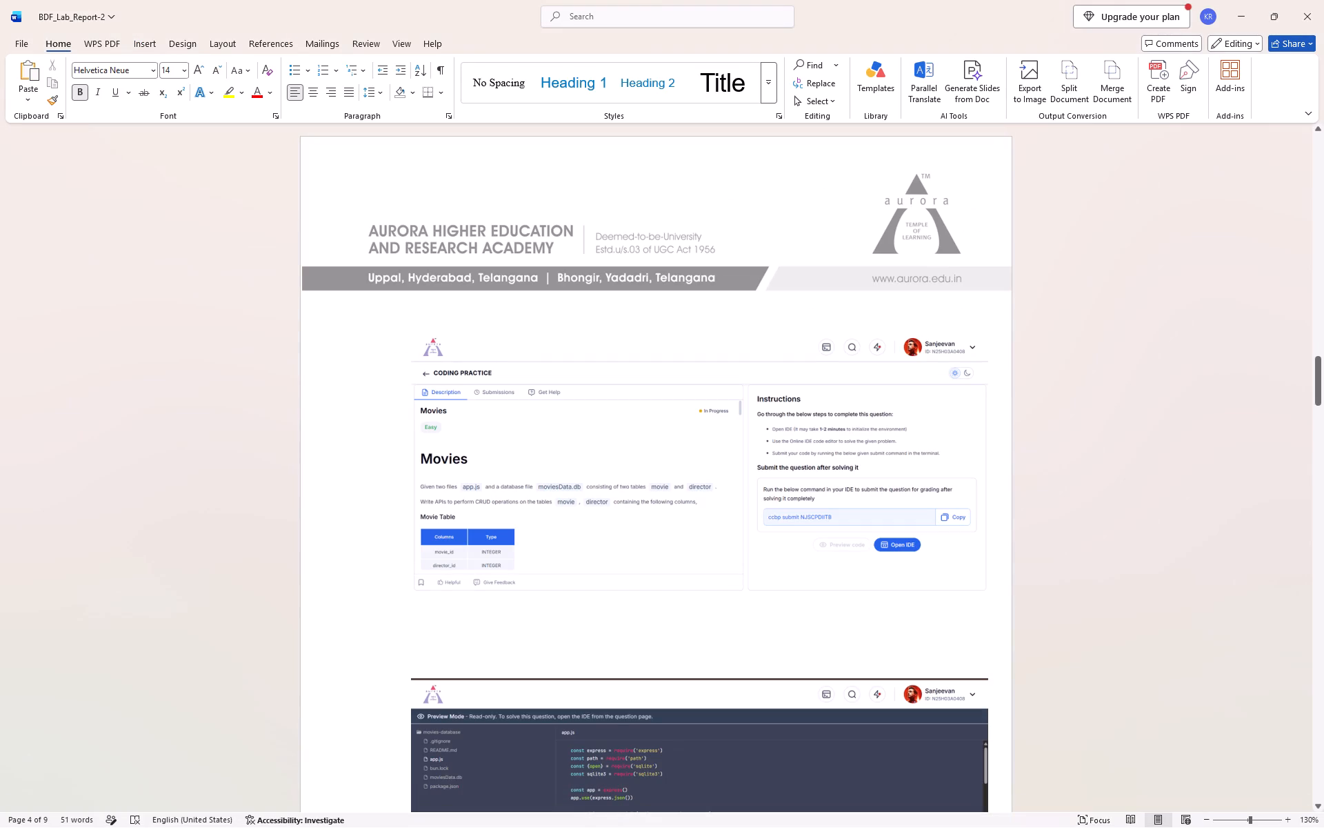
click(700, 550)
key(ctrl+v)
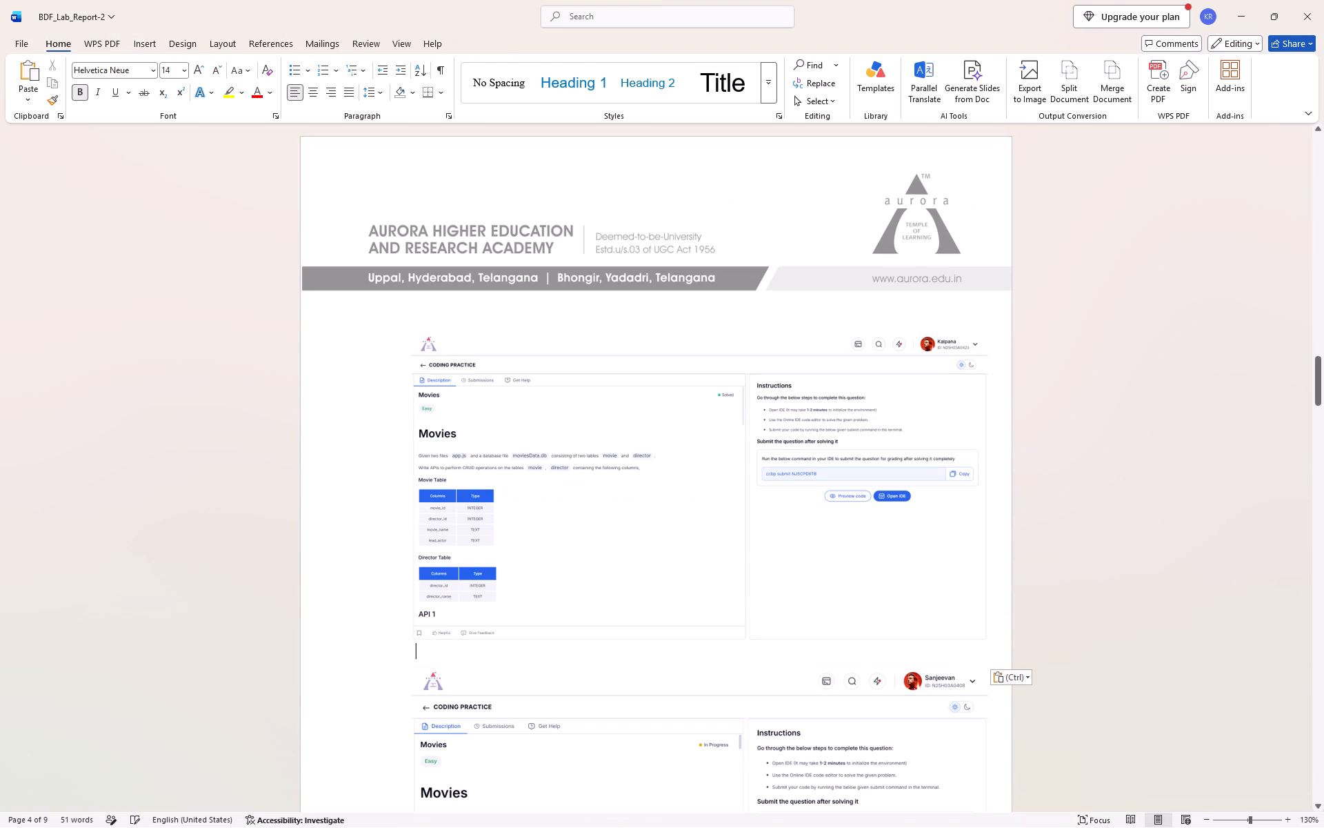
click(744, 776)
key(Delete)
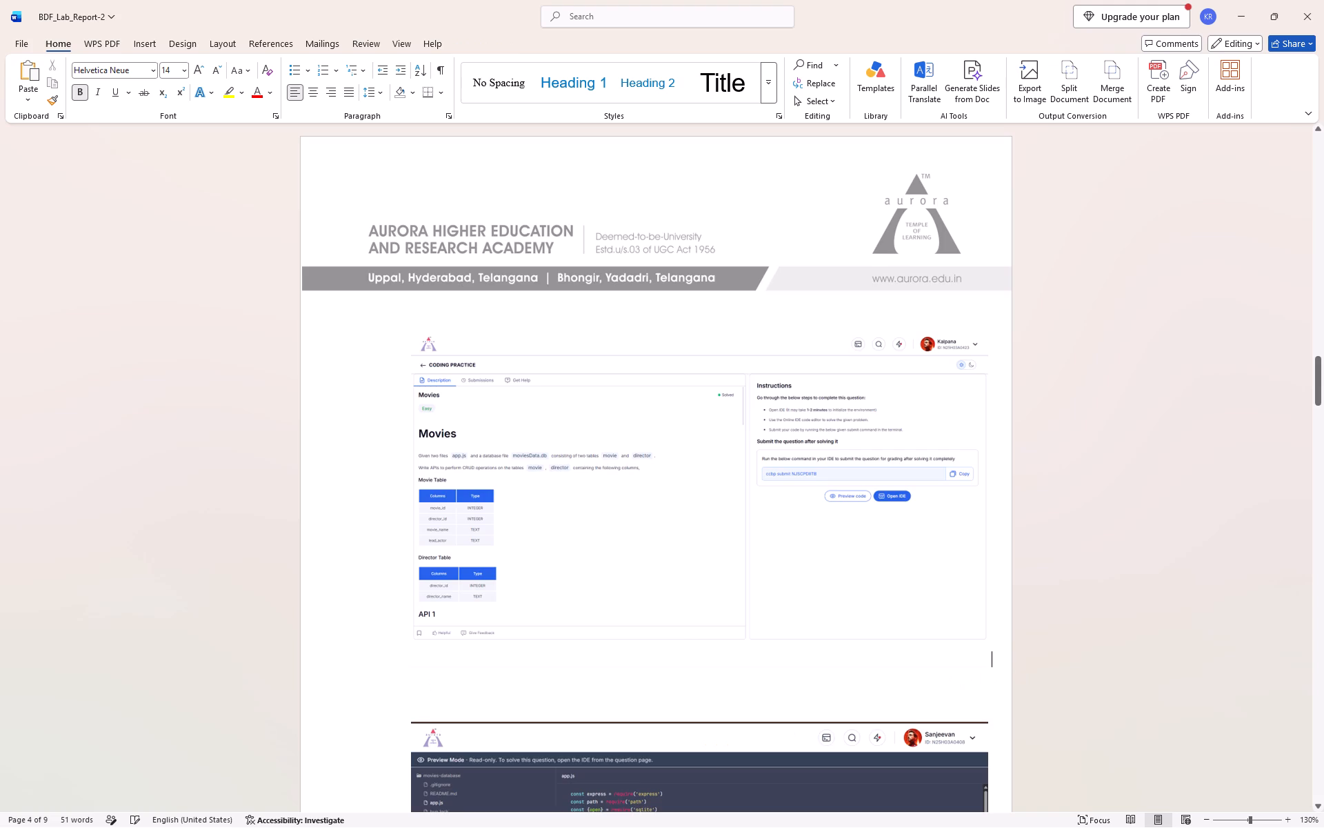
Switch to Chrome, open the code preview of the Movies question and capture a full-width screenshot of its app.js page.
scroll(744, 776, down, 5)
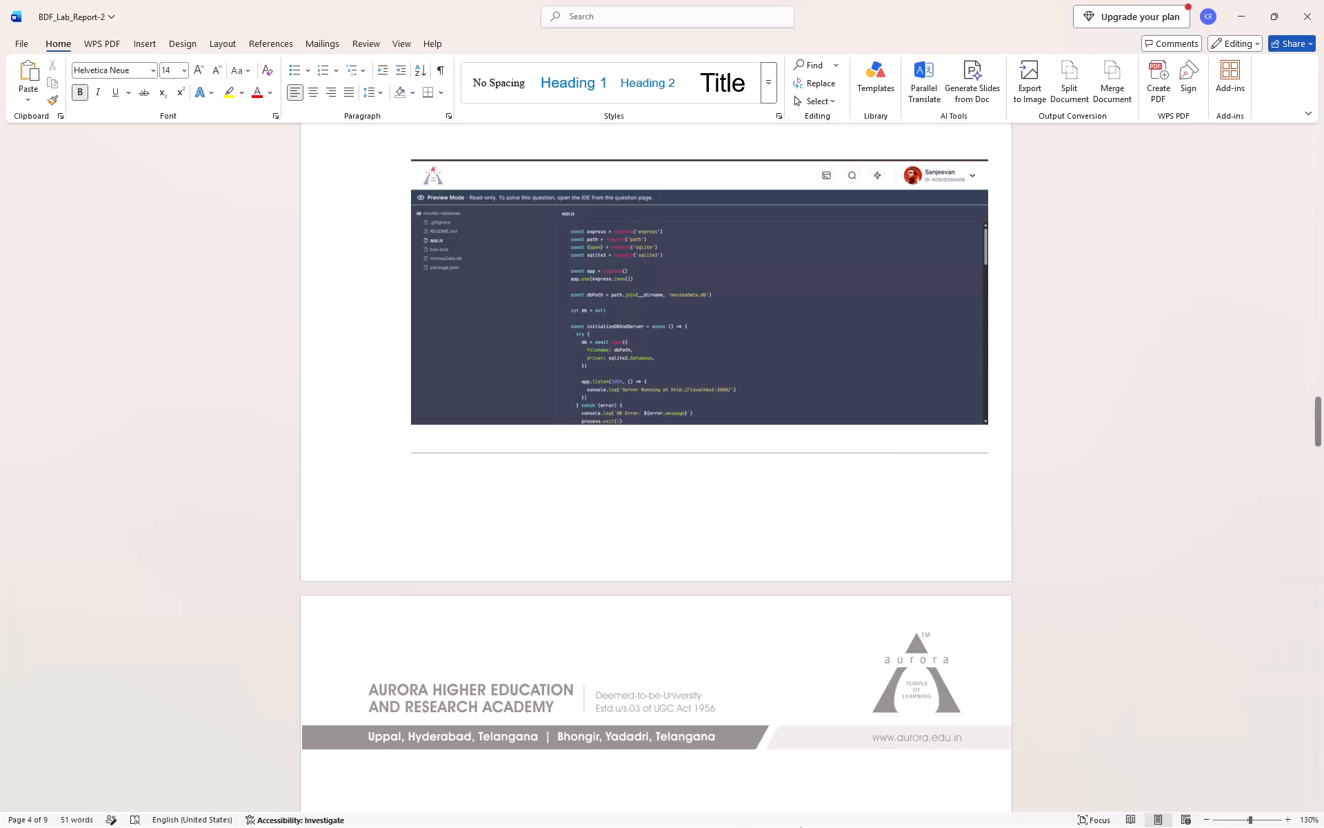
click(870, 727)
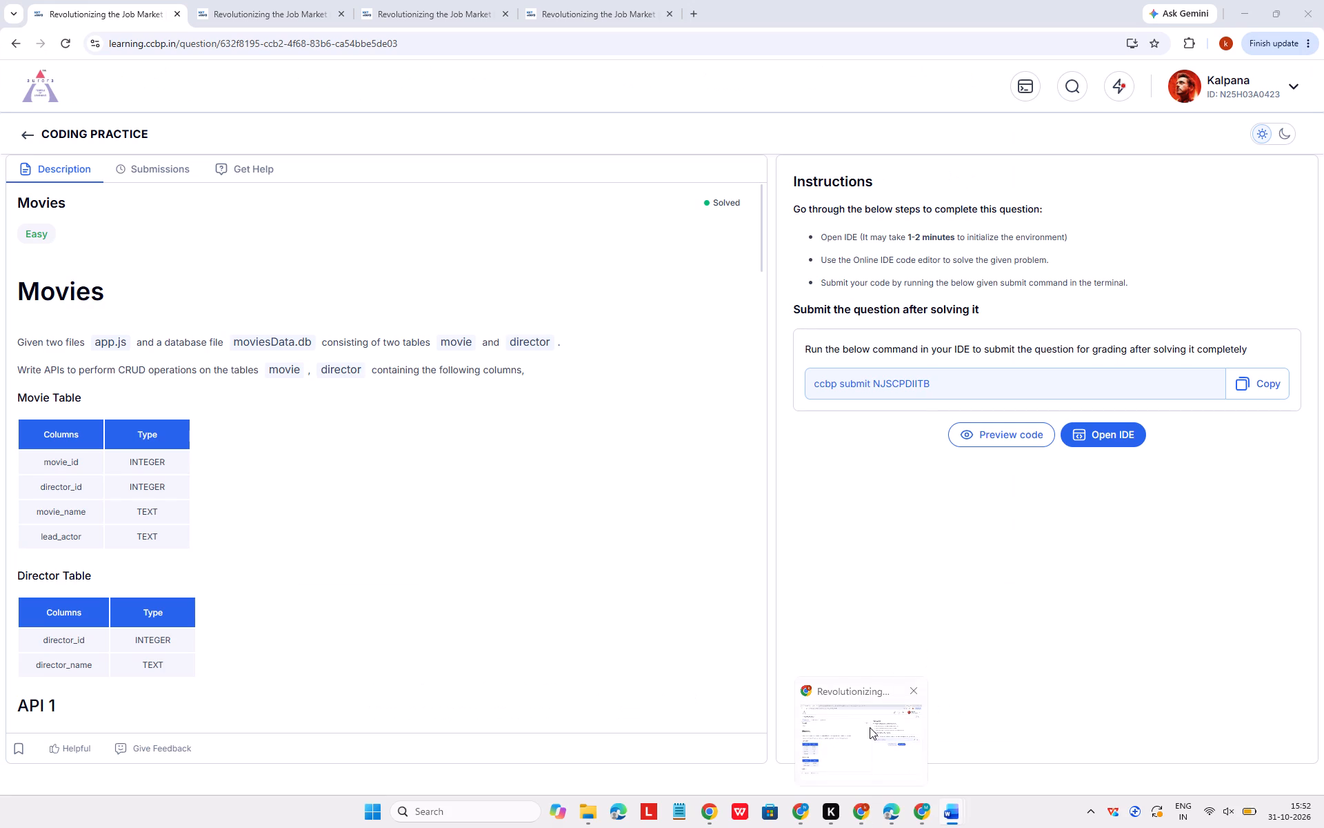
click(1002, 436)
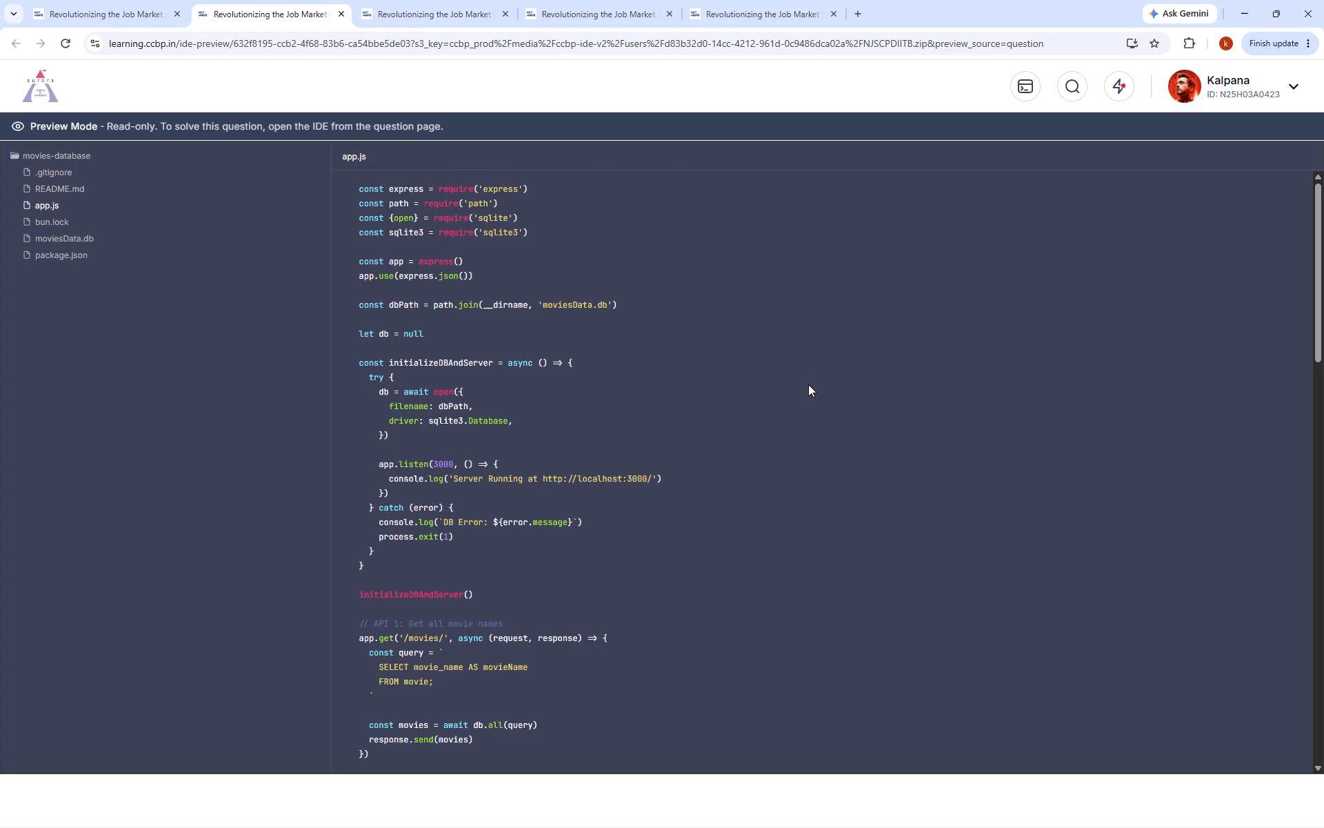
key(shift+super+s)
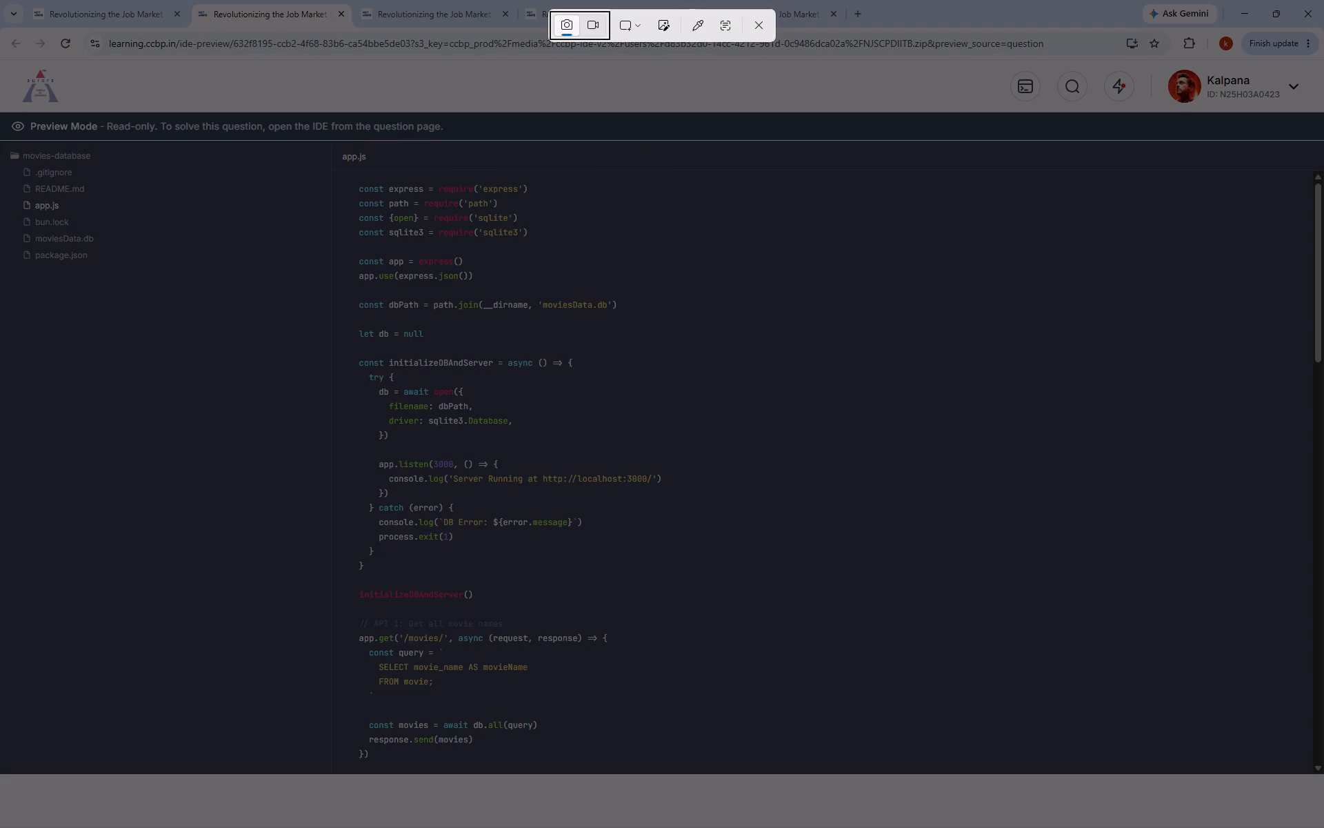
drag(0, 59, 867, 827)
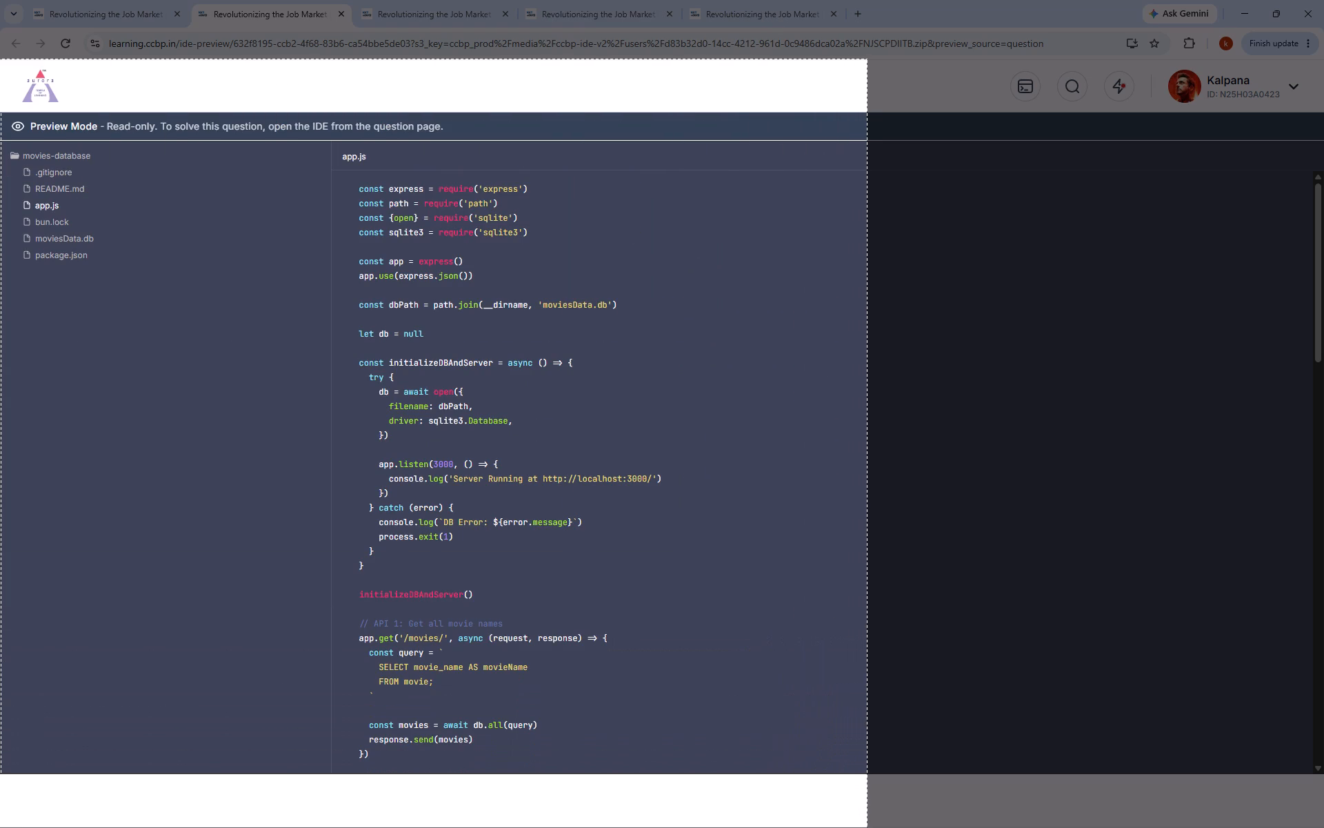
drag(867, 827, 1290, 827)
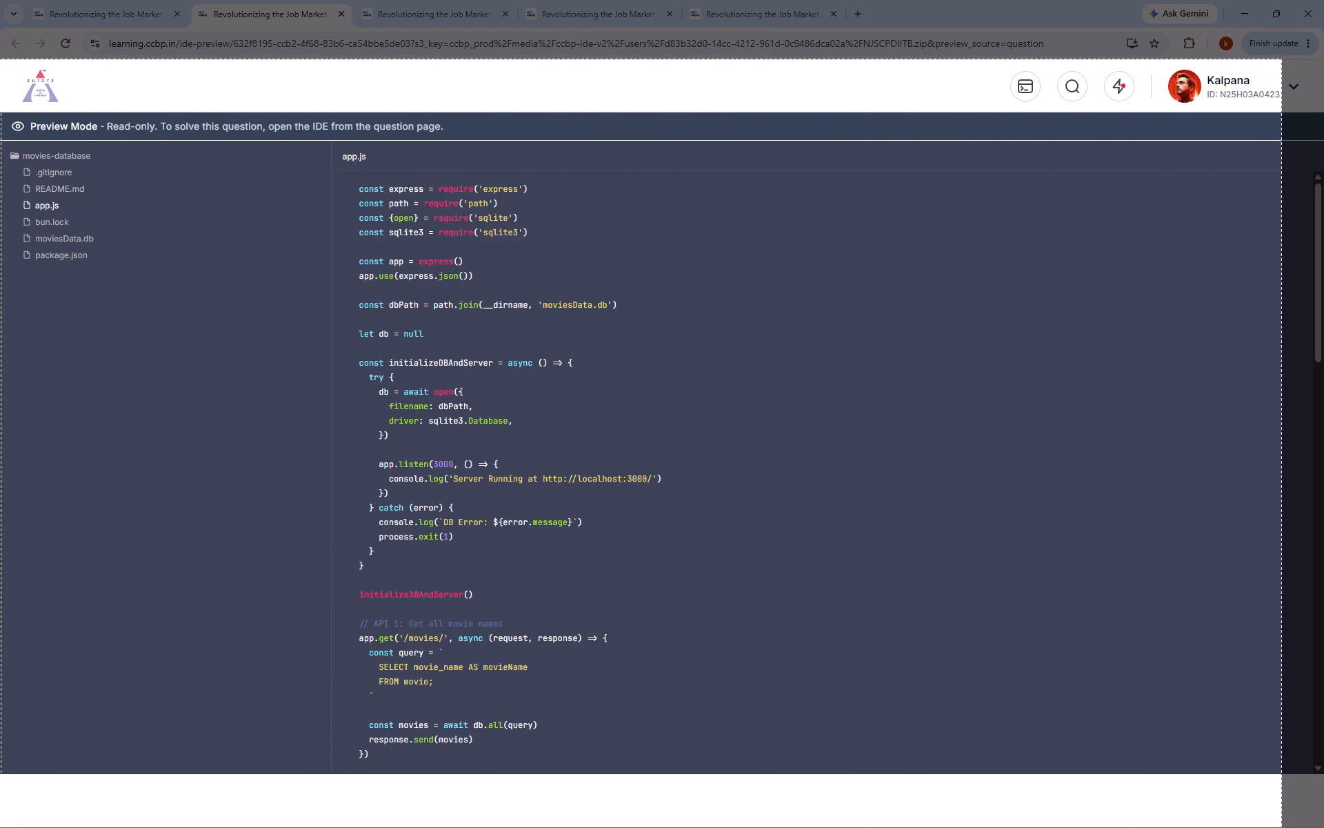
drag(1290, 827, 1323, 827)
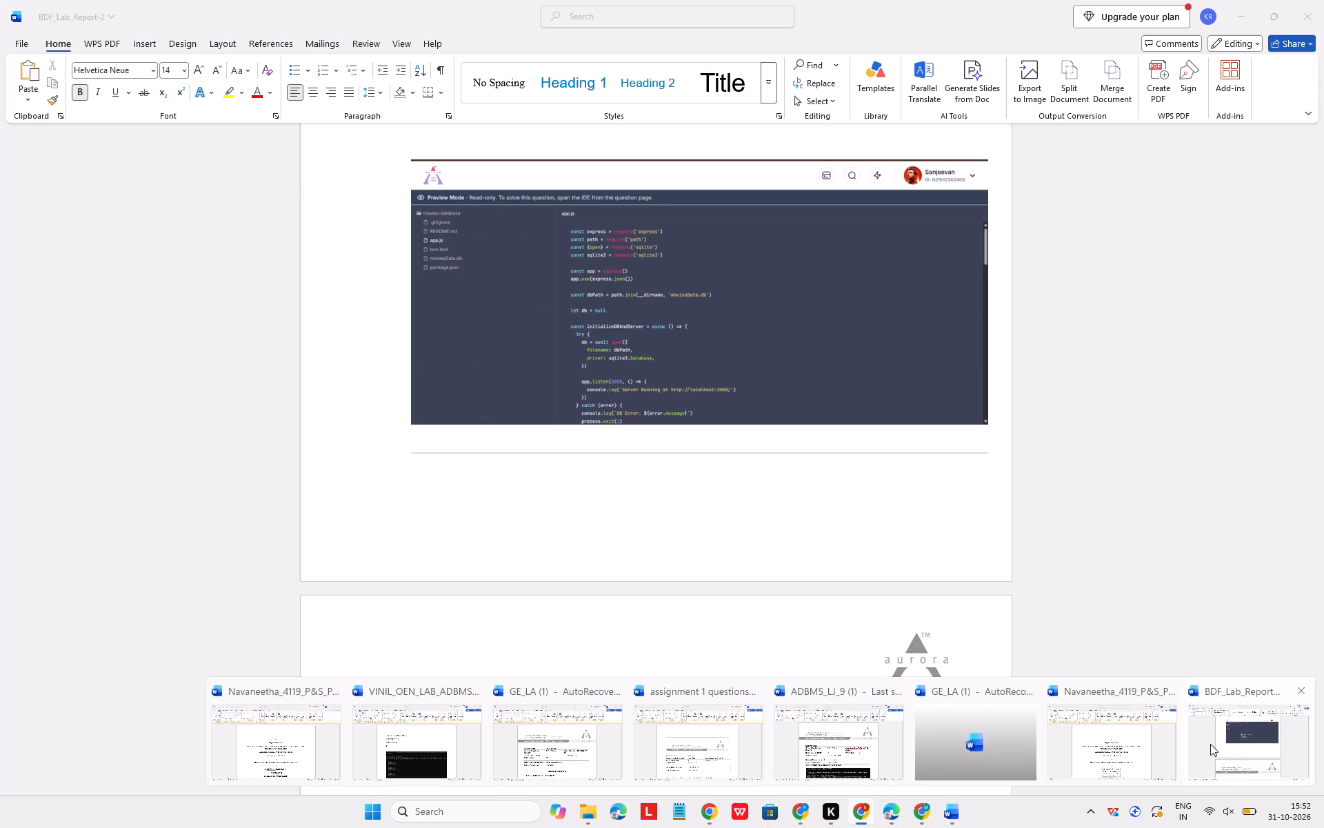
Switch to BDF_Lab_Report-2 in Word and replace the old Movies app.js code preview screenshot with the new capture.
click(1210, 744)
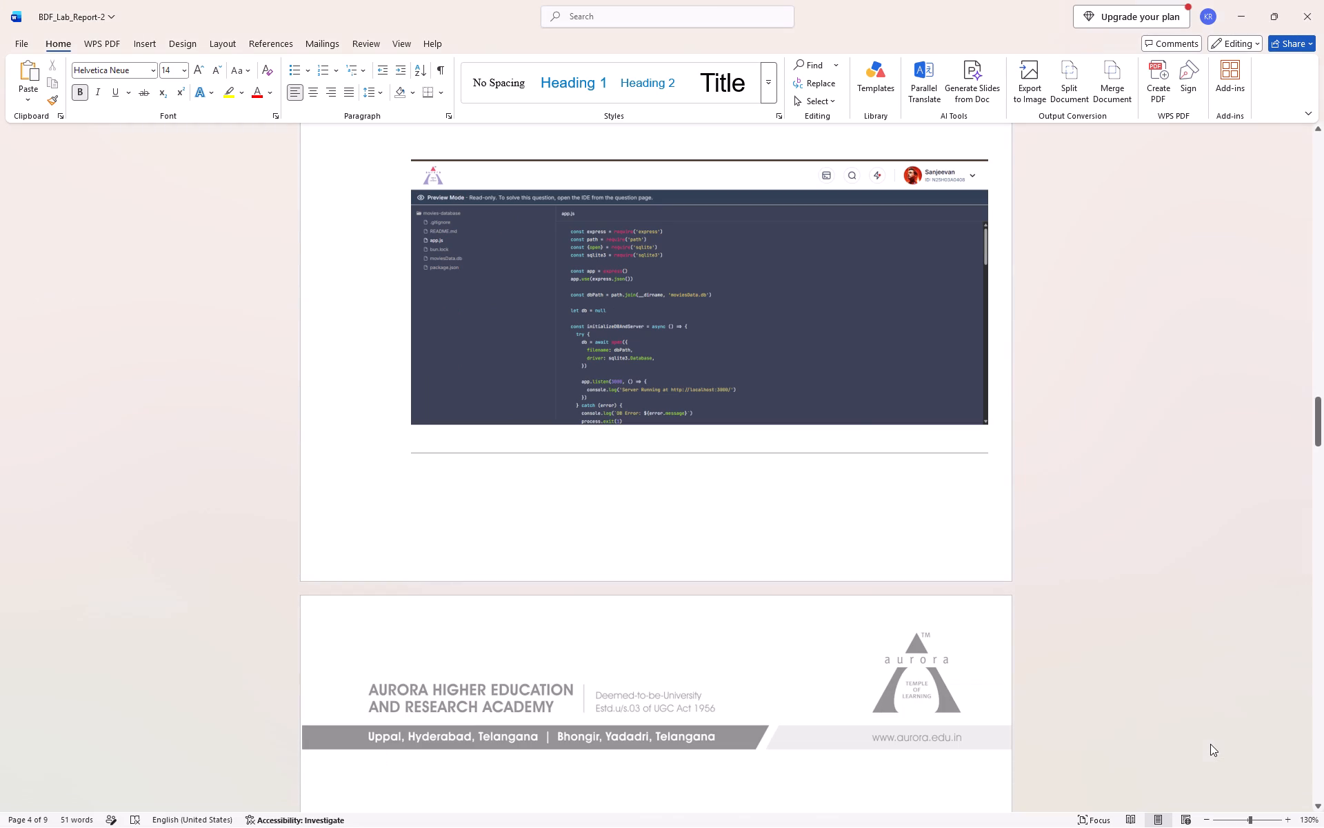
click(896, 315)
key(ctrl+v)
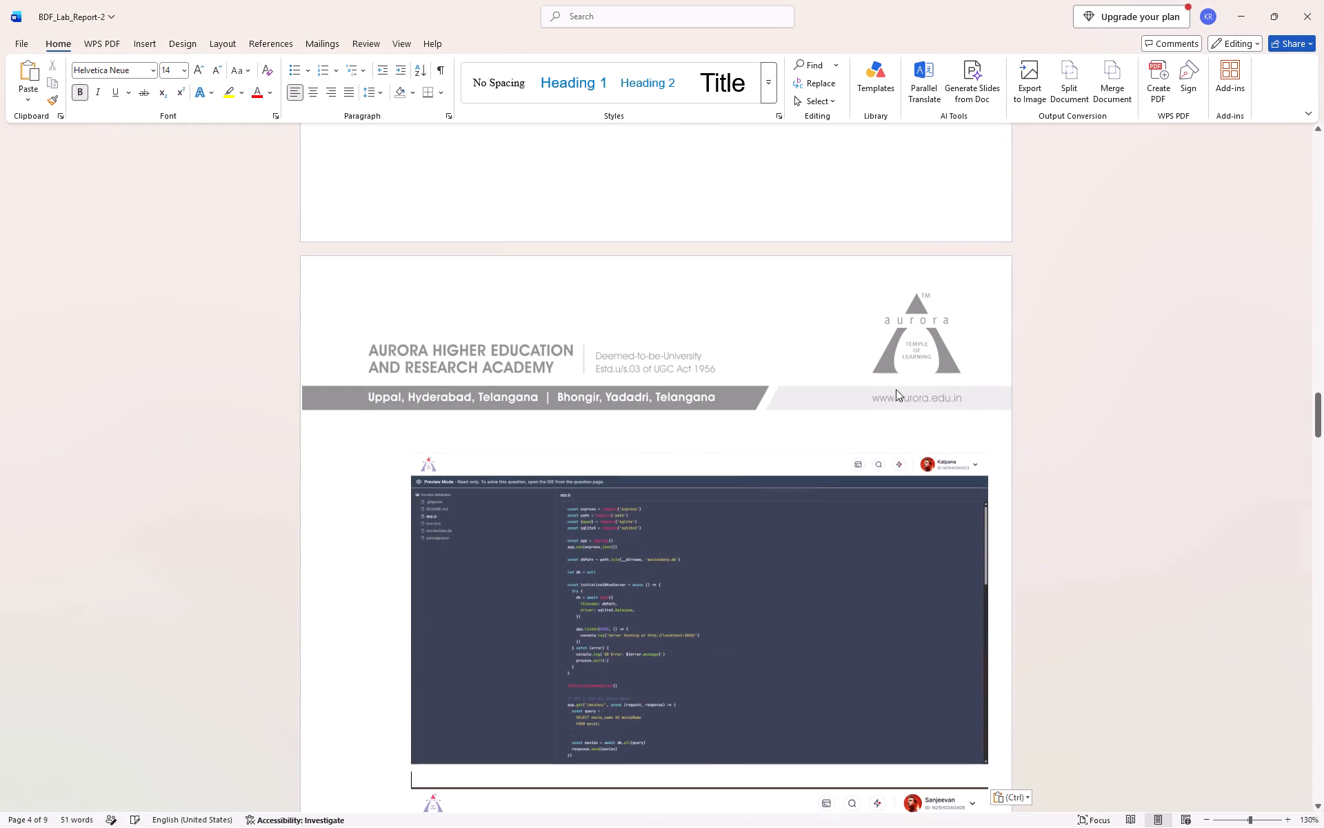
scroll(832, 632, down, 4)
click(715, 437)
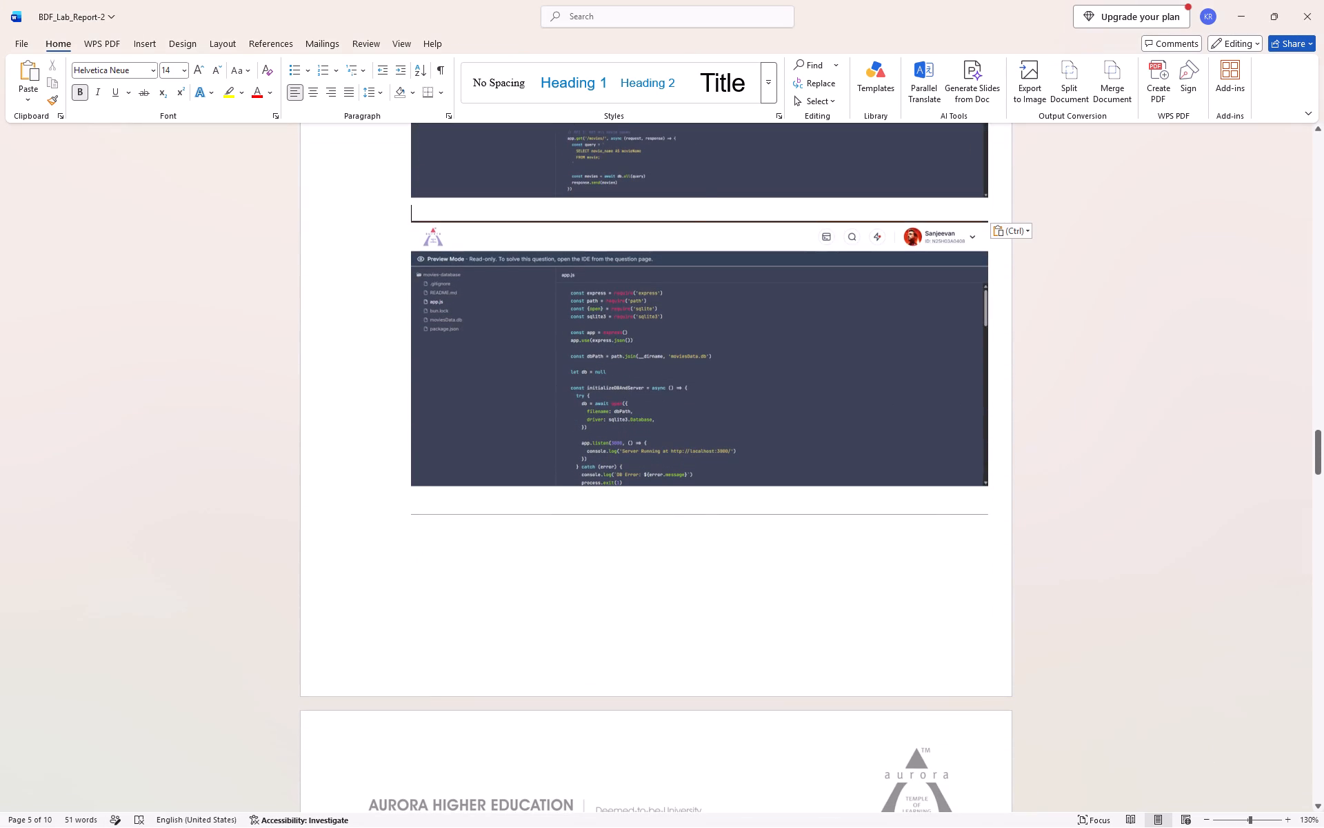
key(Delete)
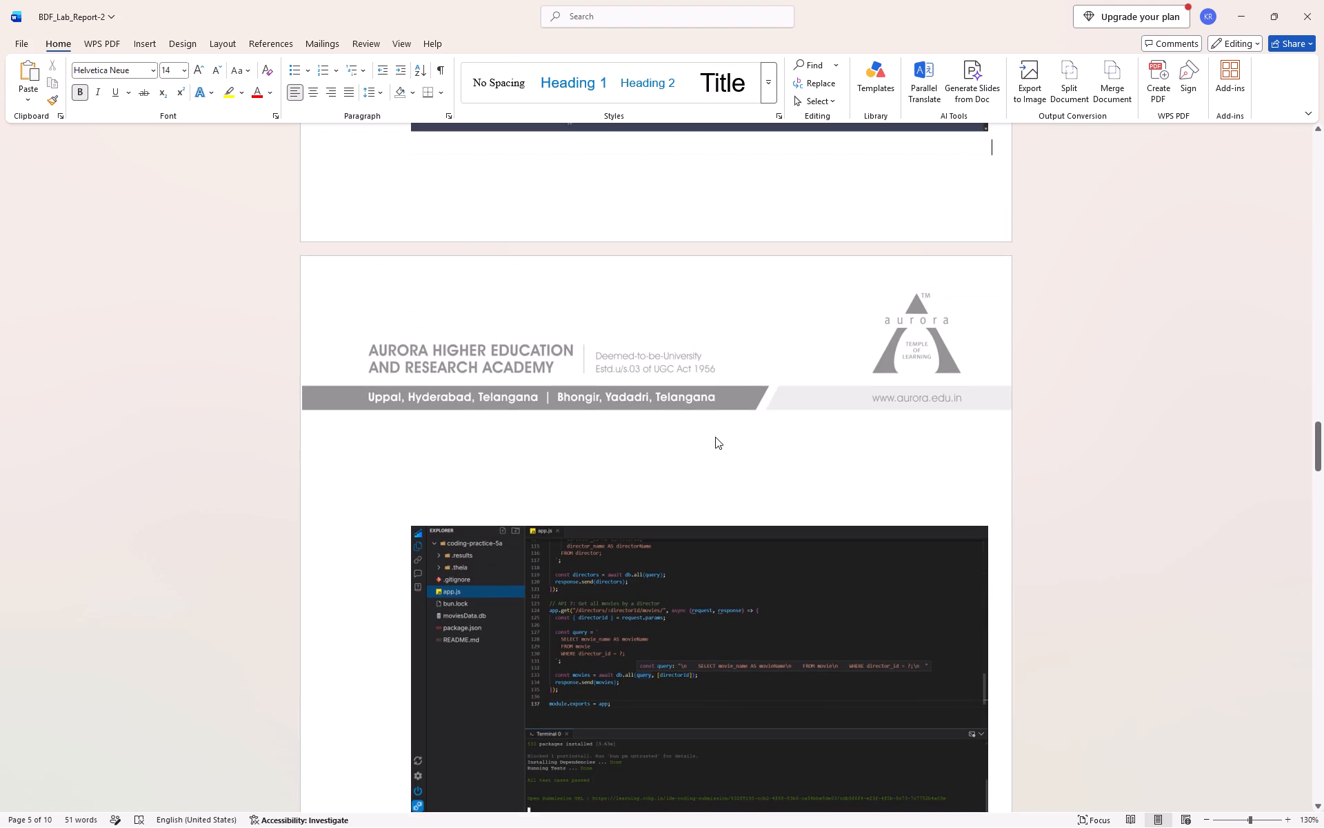
Look through the report's remaining Movies screenshots, from the IDE view to the test case results, up to the Covid-19 India section.
scroll(715, 437, down, 6)
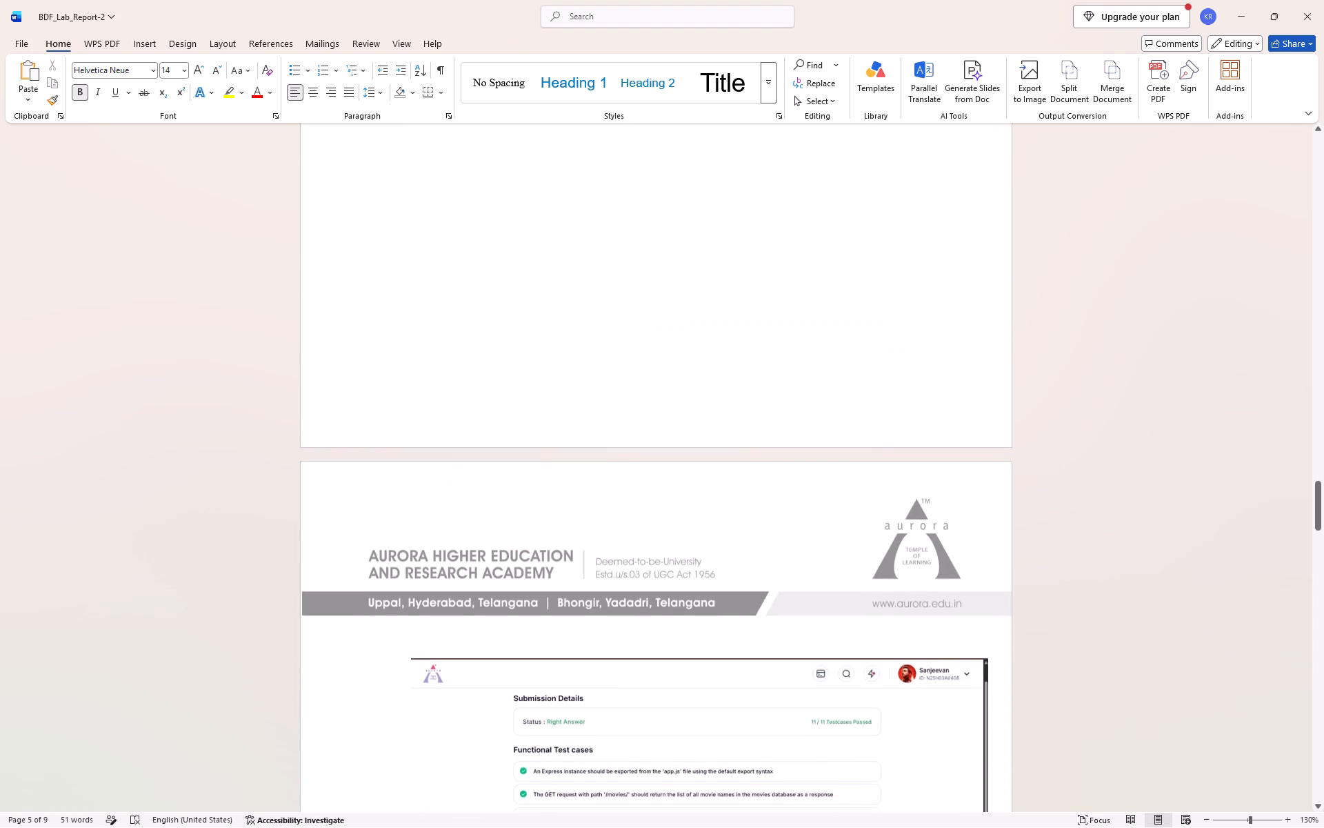
scroll(715, 437, down, 2)
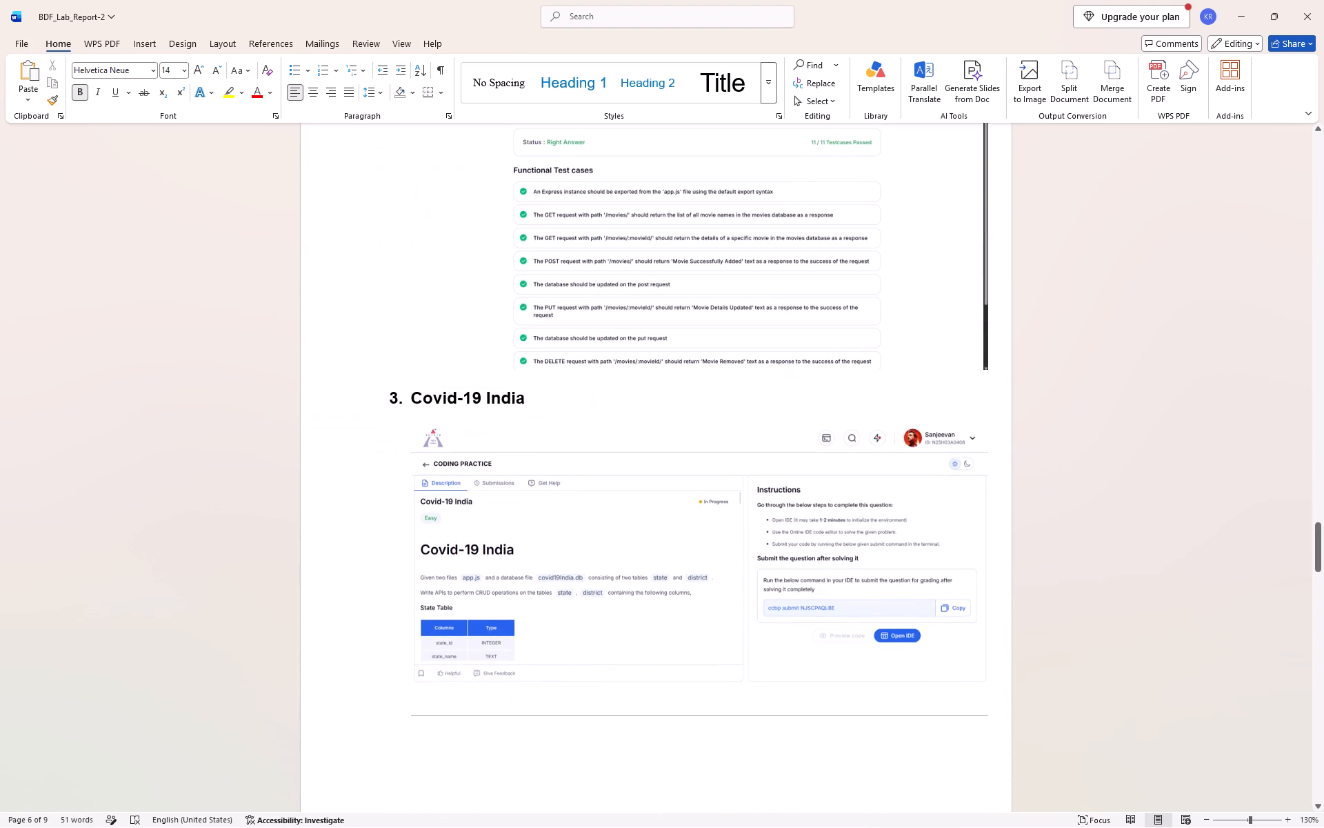
scroll(715, 437, up, 3)
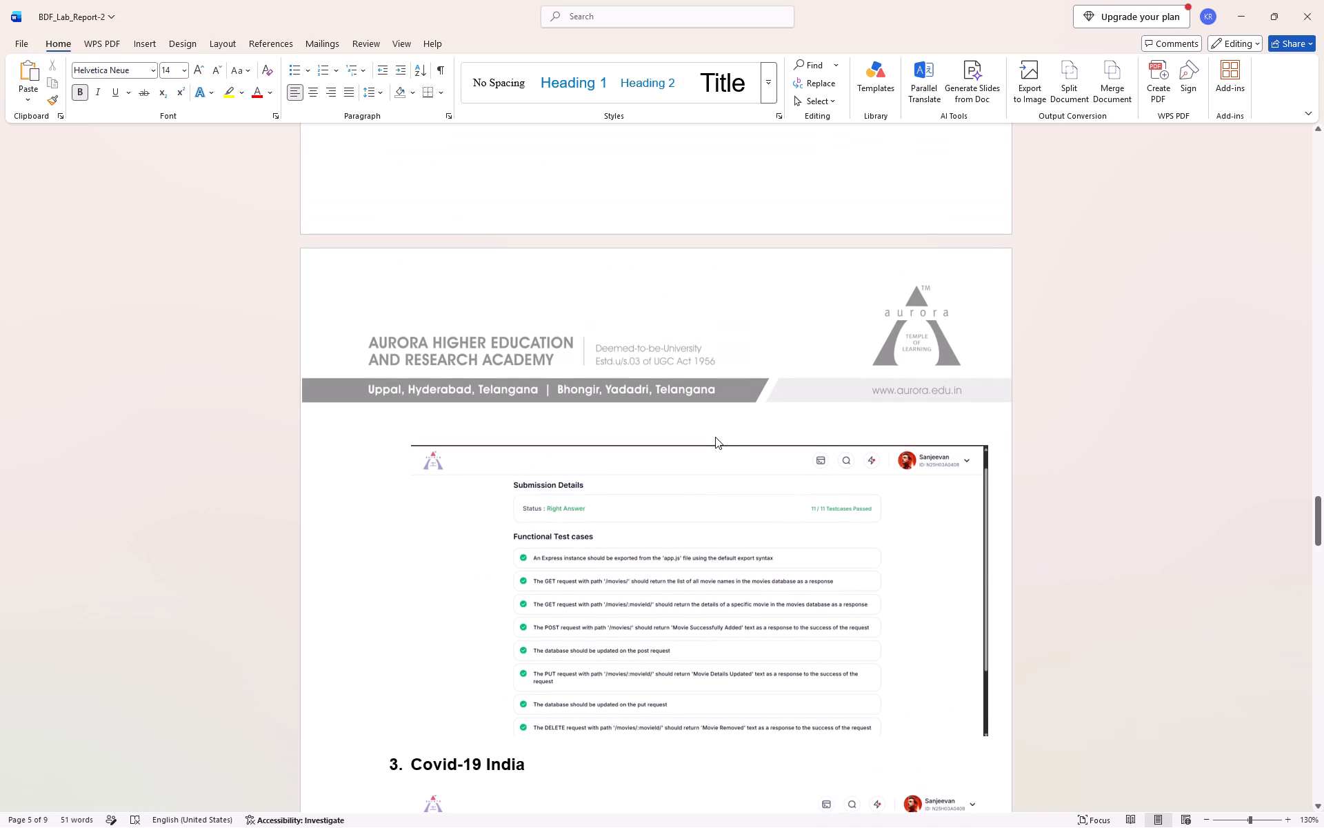
scroll(715, 437, right, 1)
scroll(715, 437, down, 1)
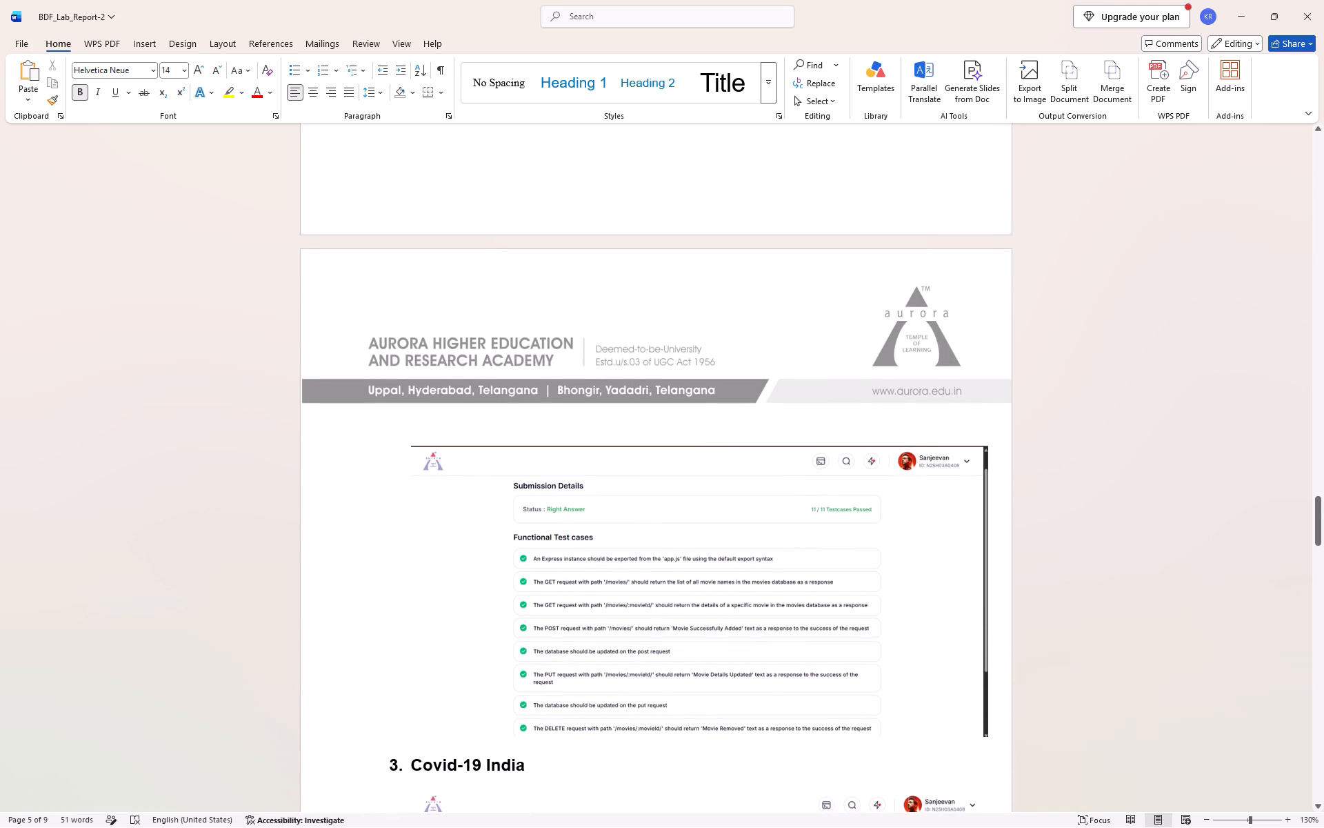
scroll(745, 511, up, 5)
scroll(745, 511, down, 3)
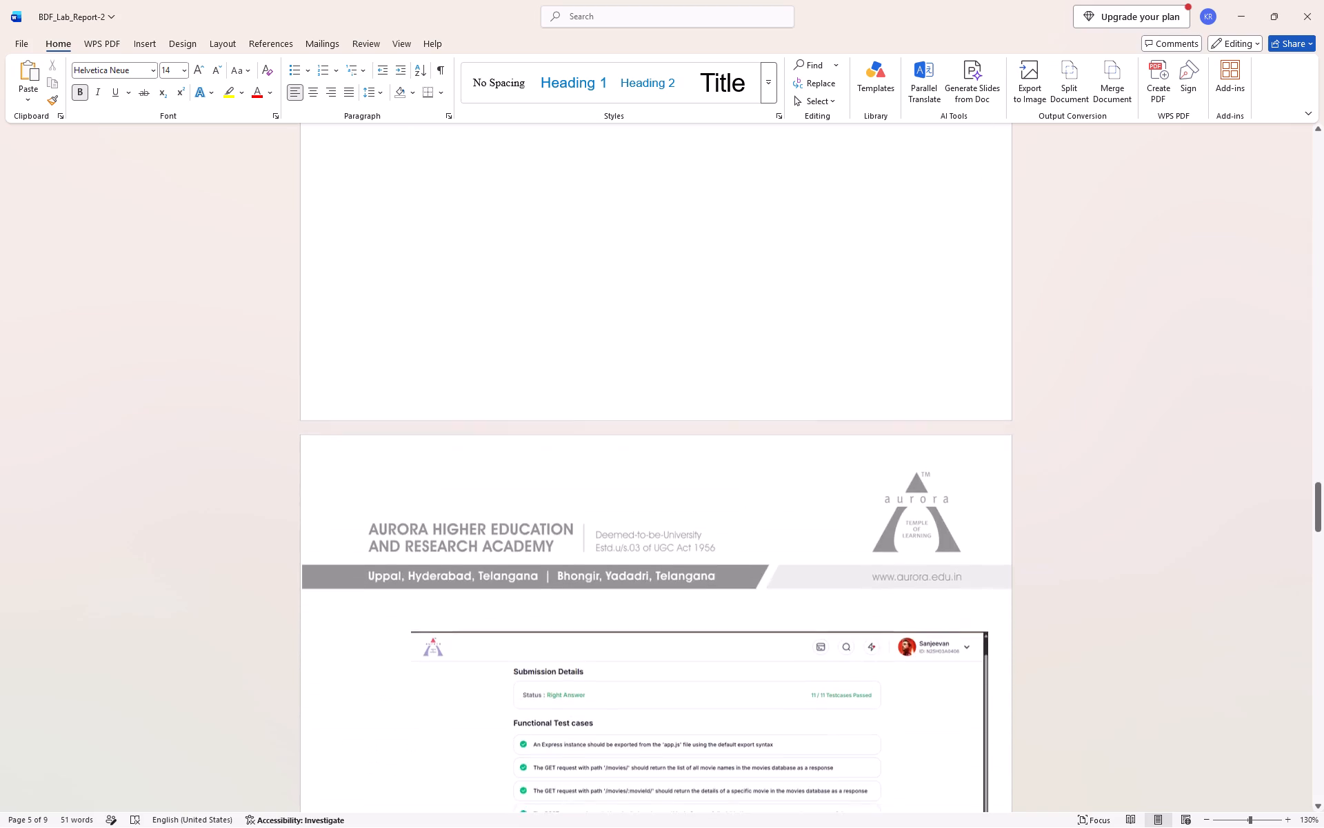
scroll(745, 511, down, 1)
scroll(745, 511, up, 1)
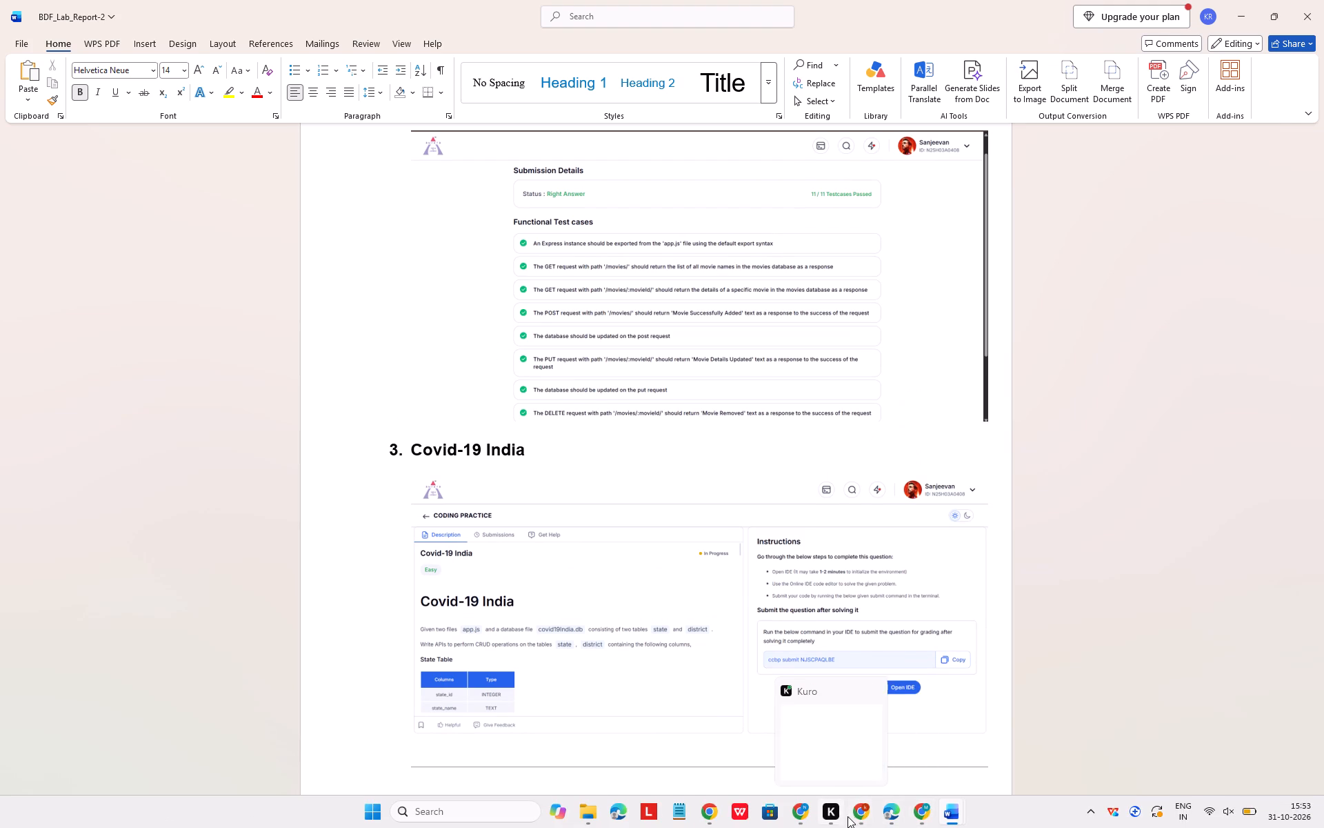
Switch to Chrome, close the code preview and an extra browser tab, and open the Movies IDE, ending the session active elsewhere.
click(863, 741)
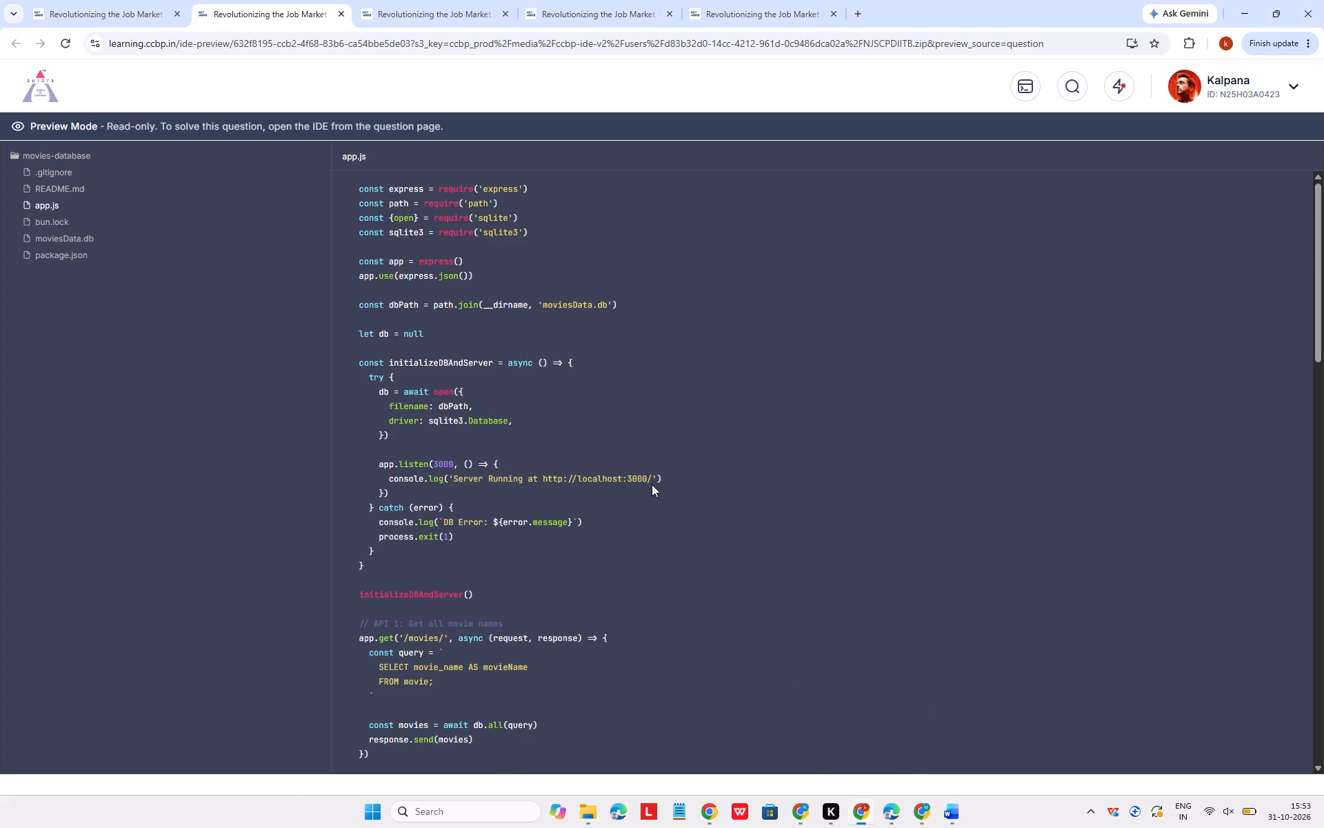
click(341, 14)
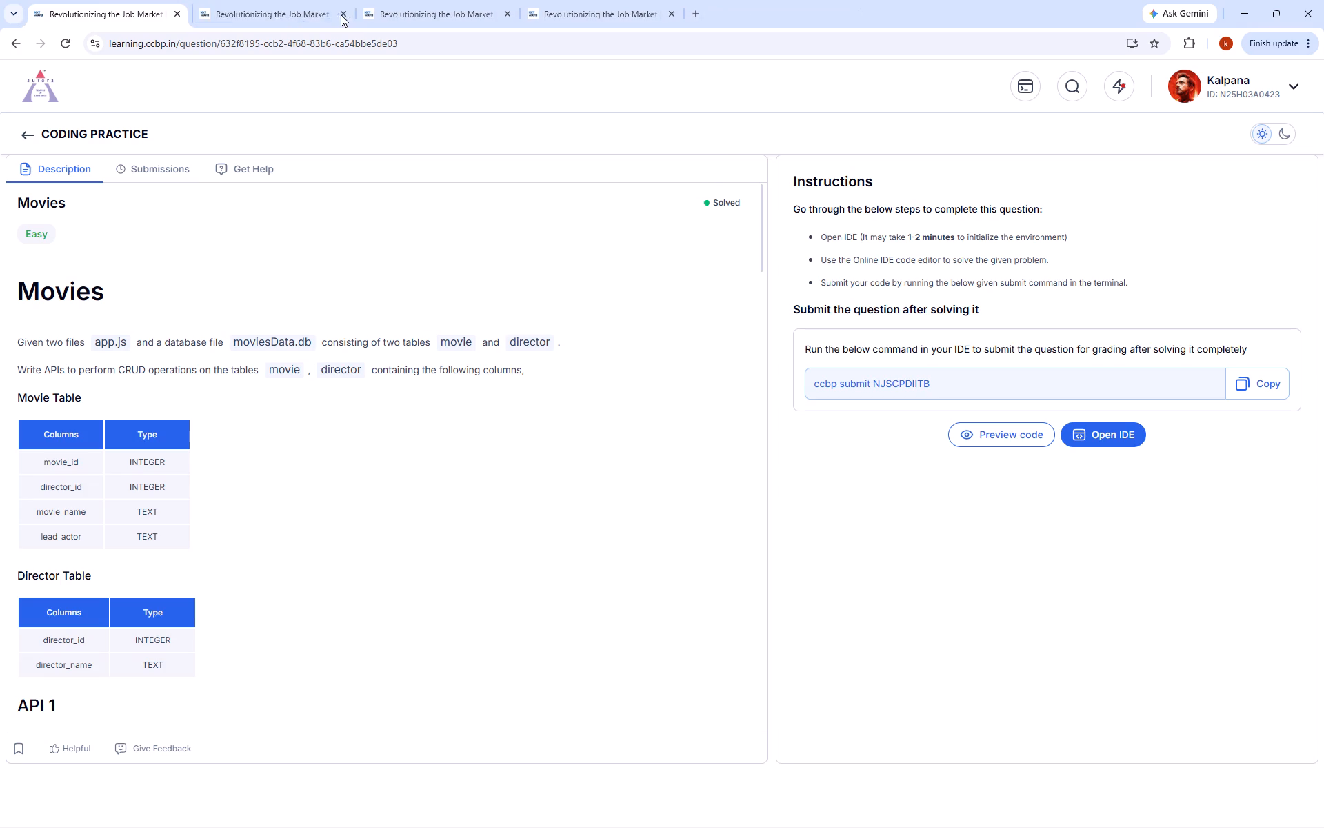
click(1101, 440)
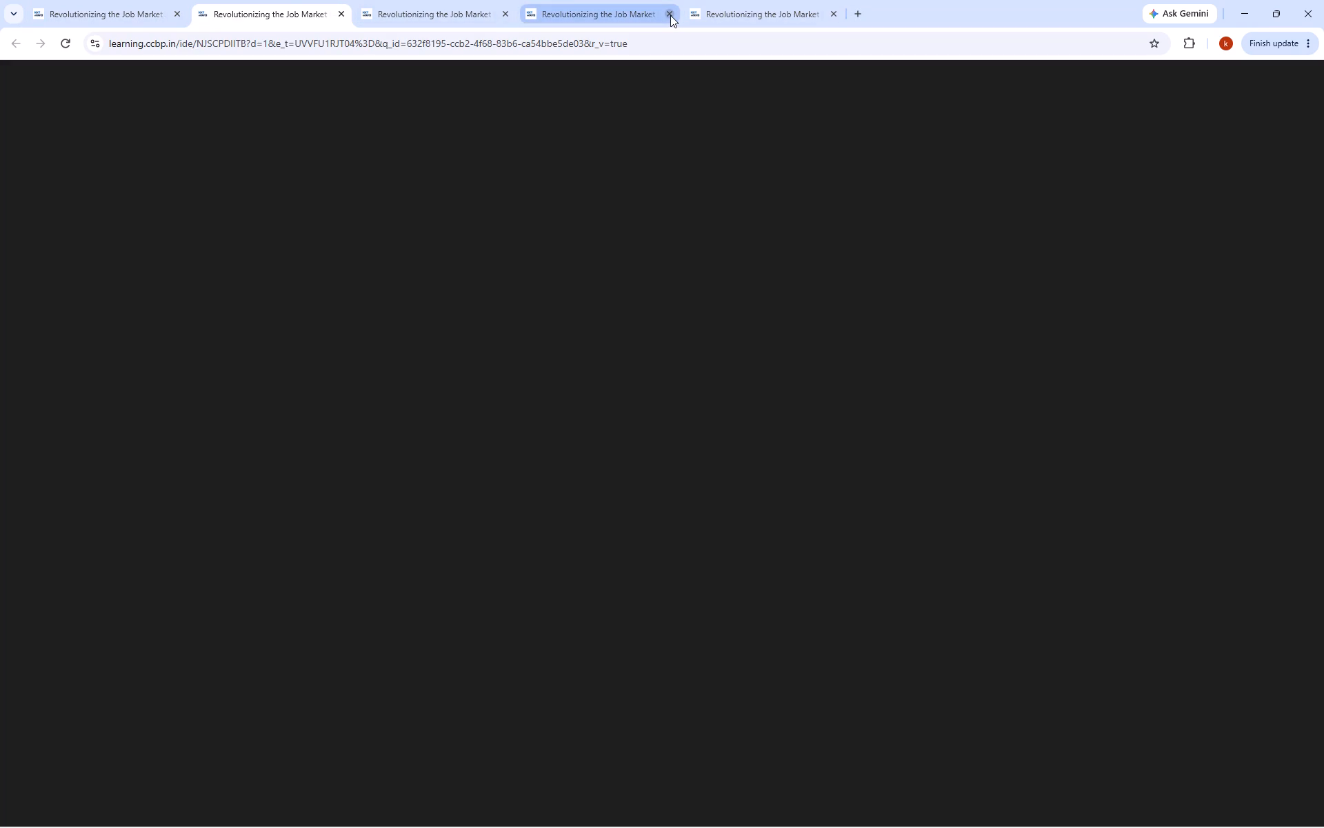
click(670, 15)
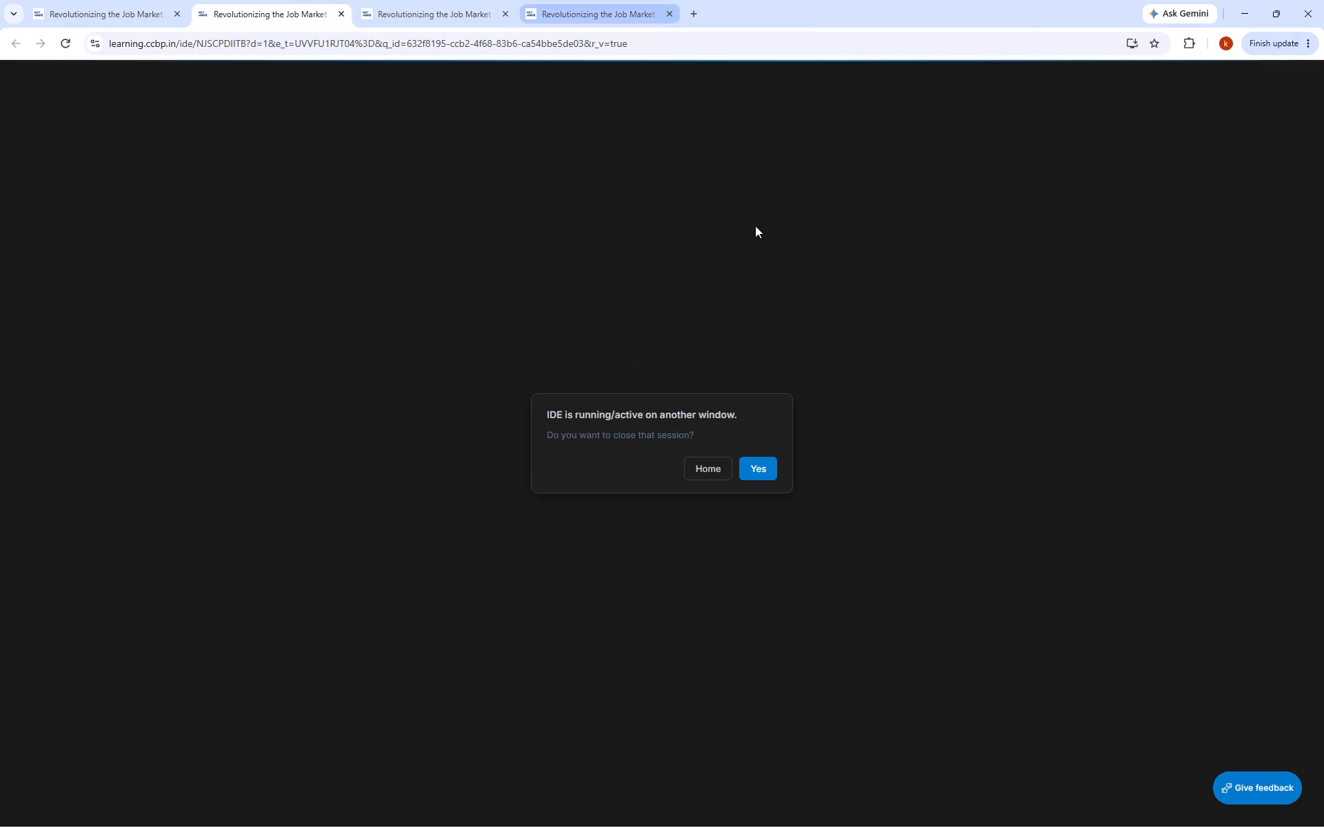
click(753, 462)
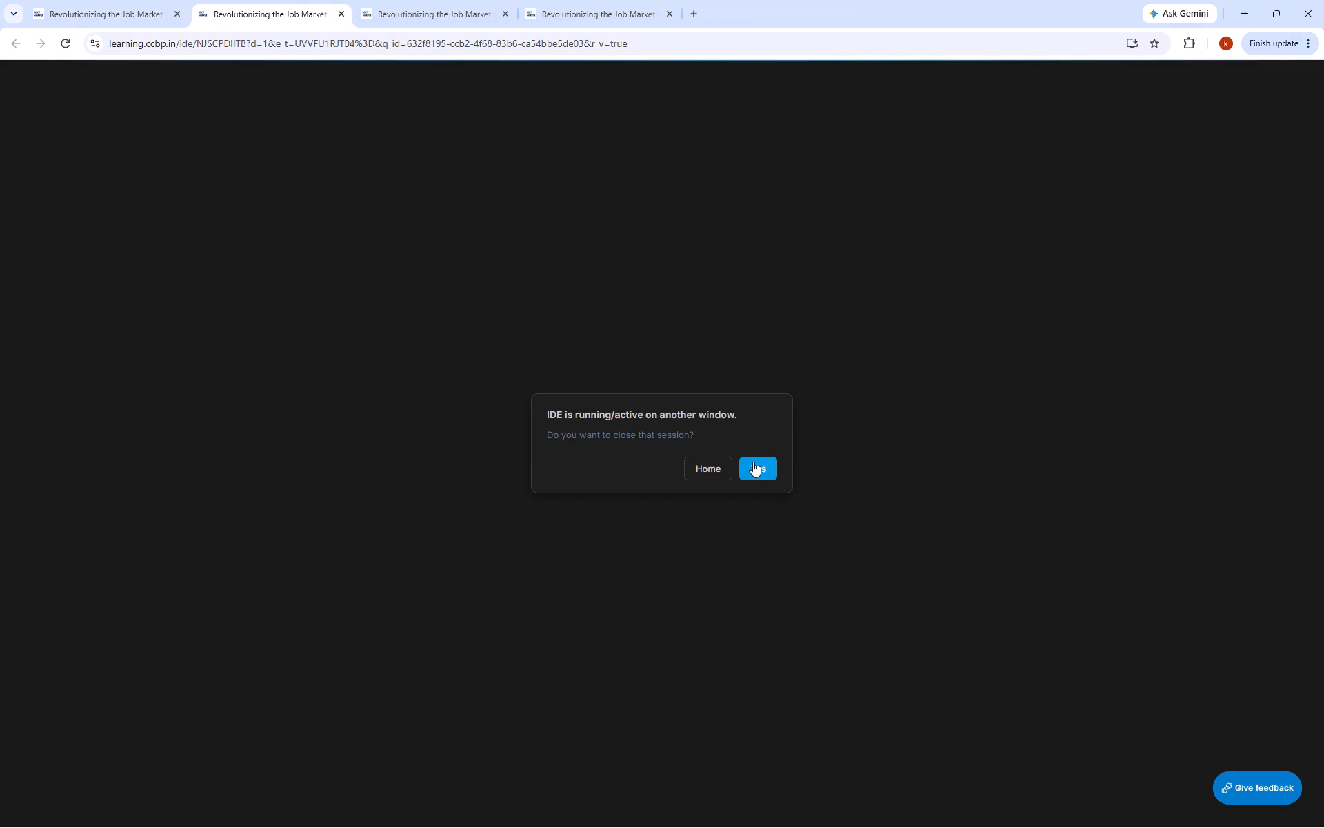
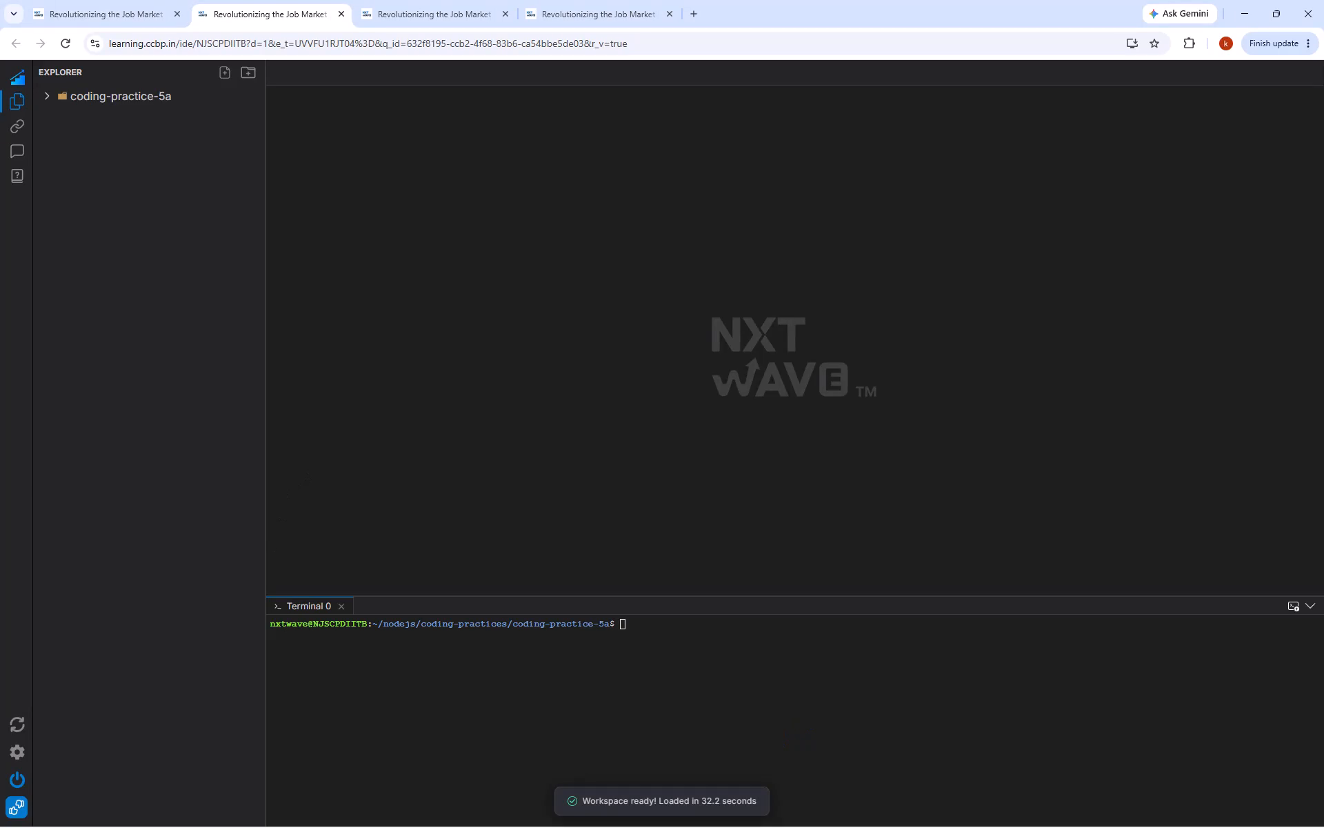
Open app.js in coding-practice-5a and run the copied submit command "ccbp submit NJSCPDIITB" in the IDE terminal.
click(108, 92)
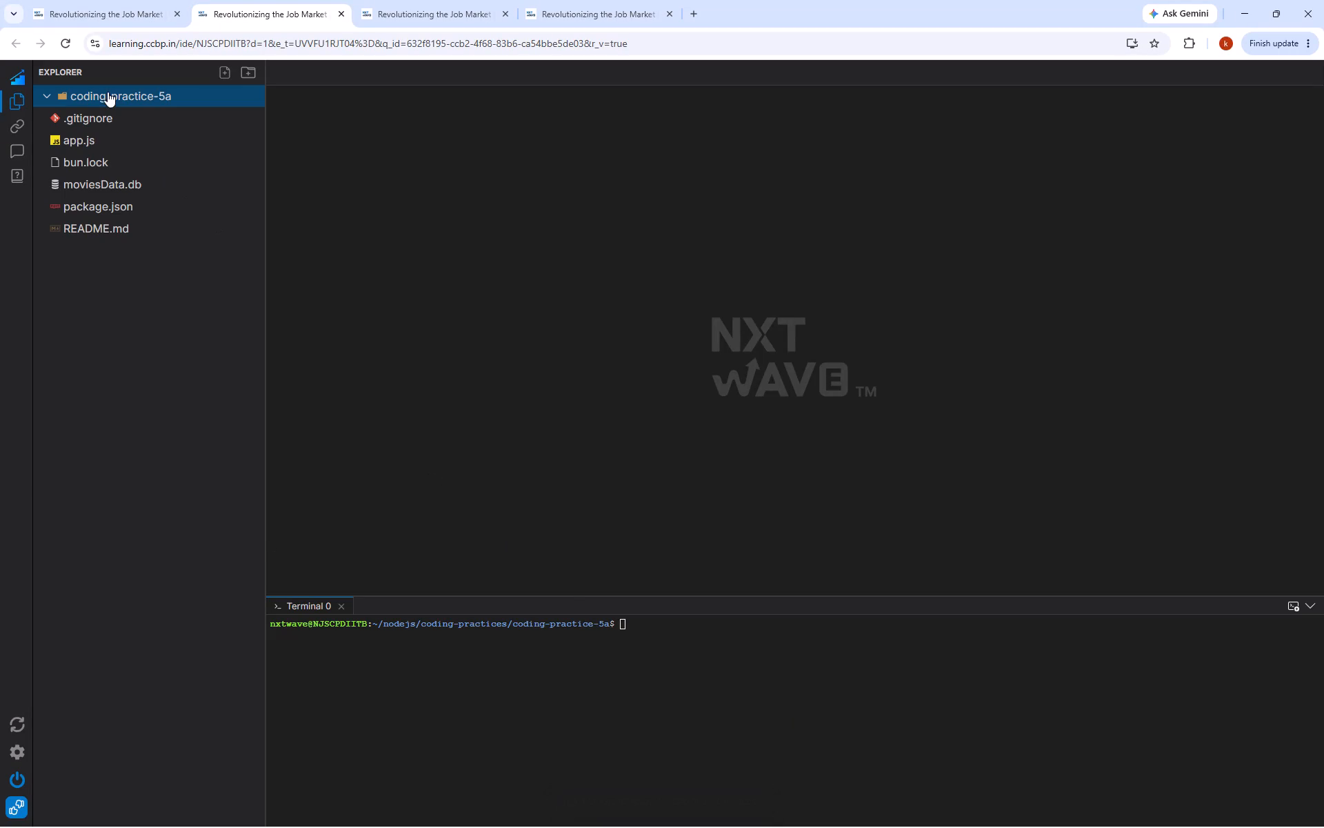
click(94, 145)
click(103, 14)
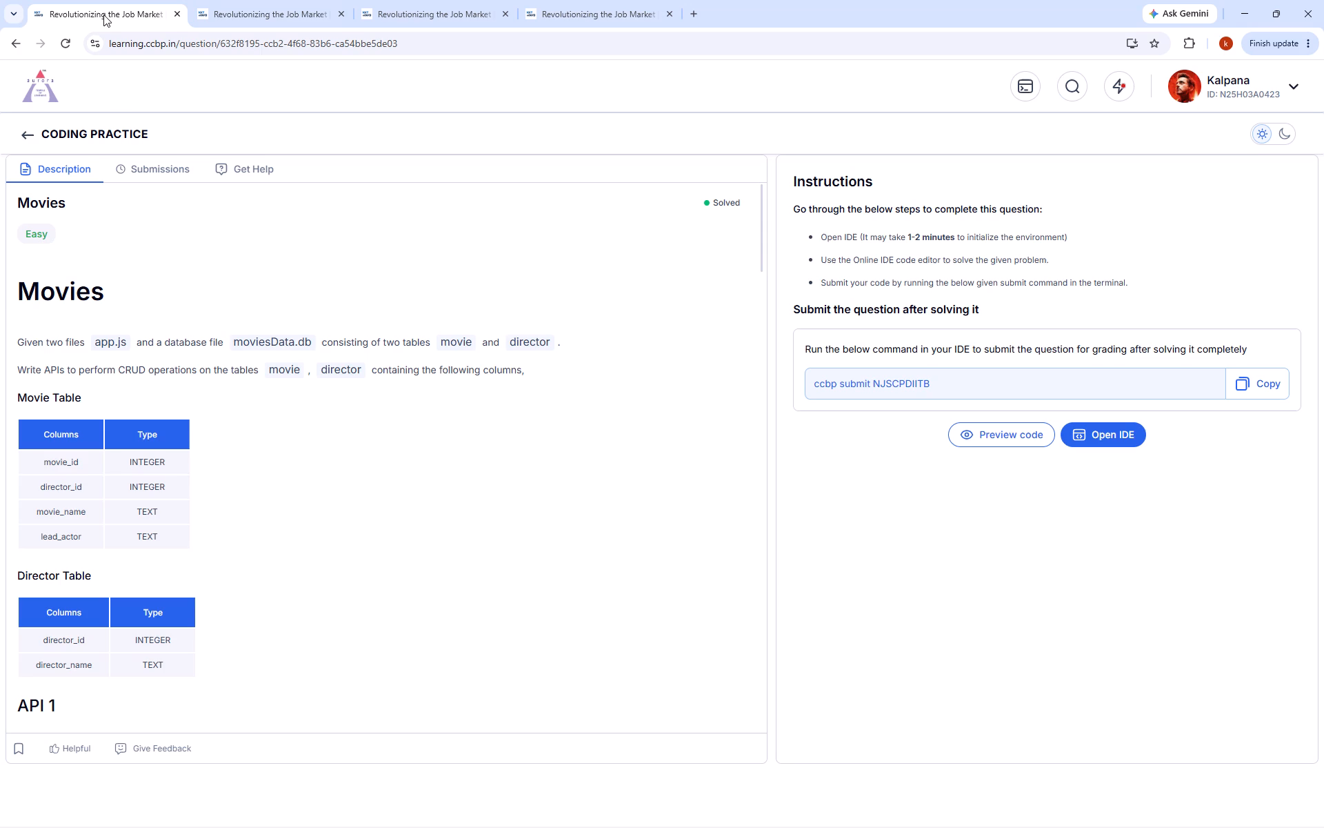
click(1240, 388)
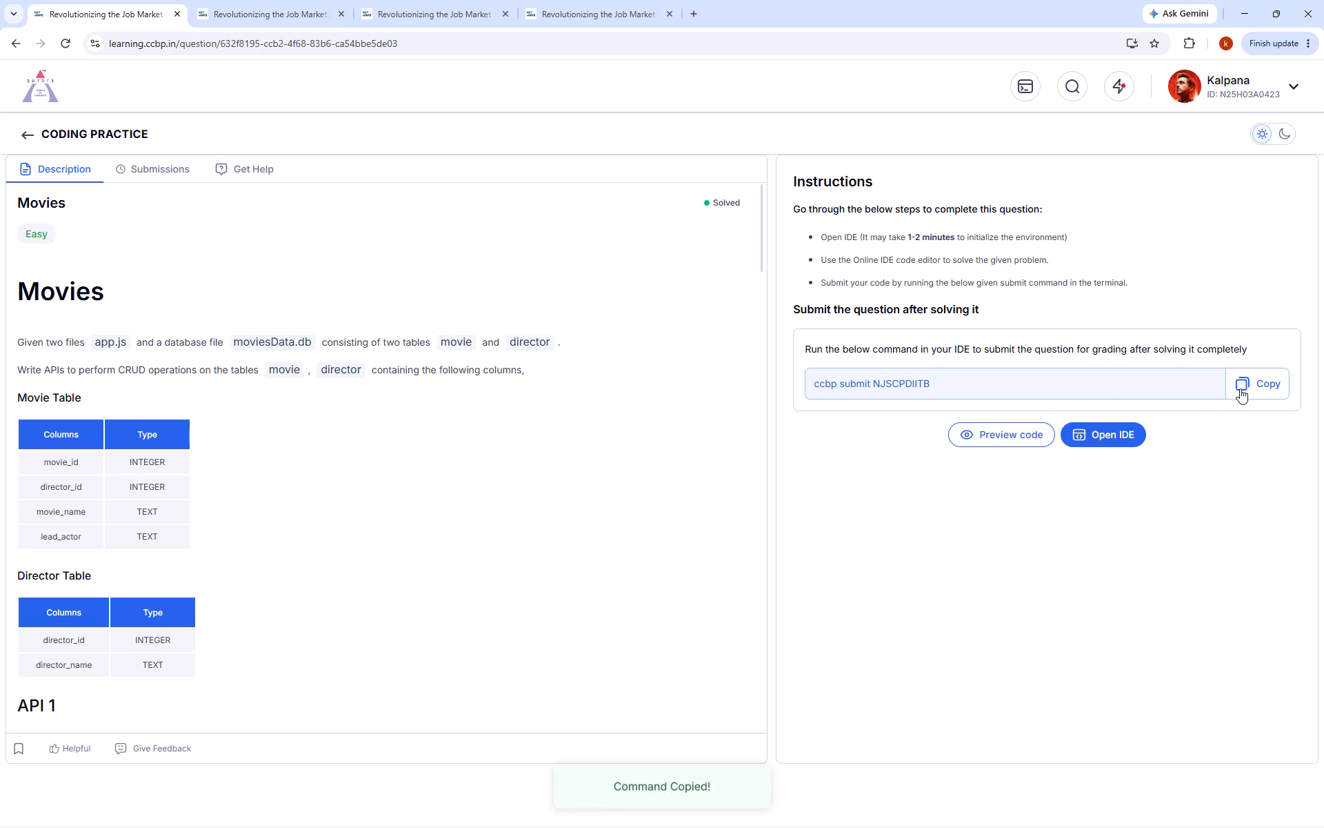
click(280, 5)
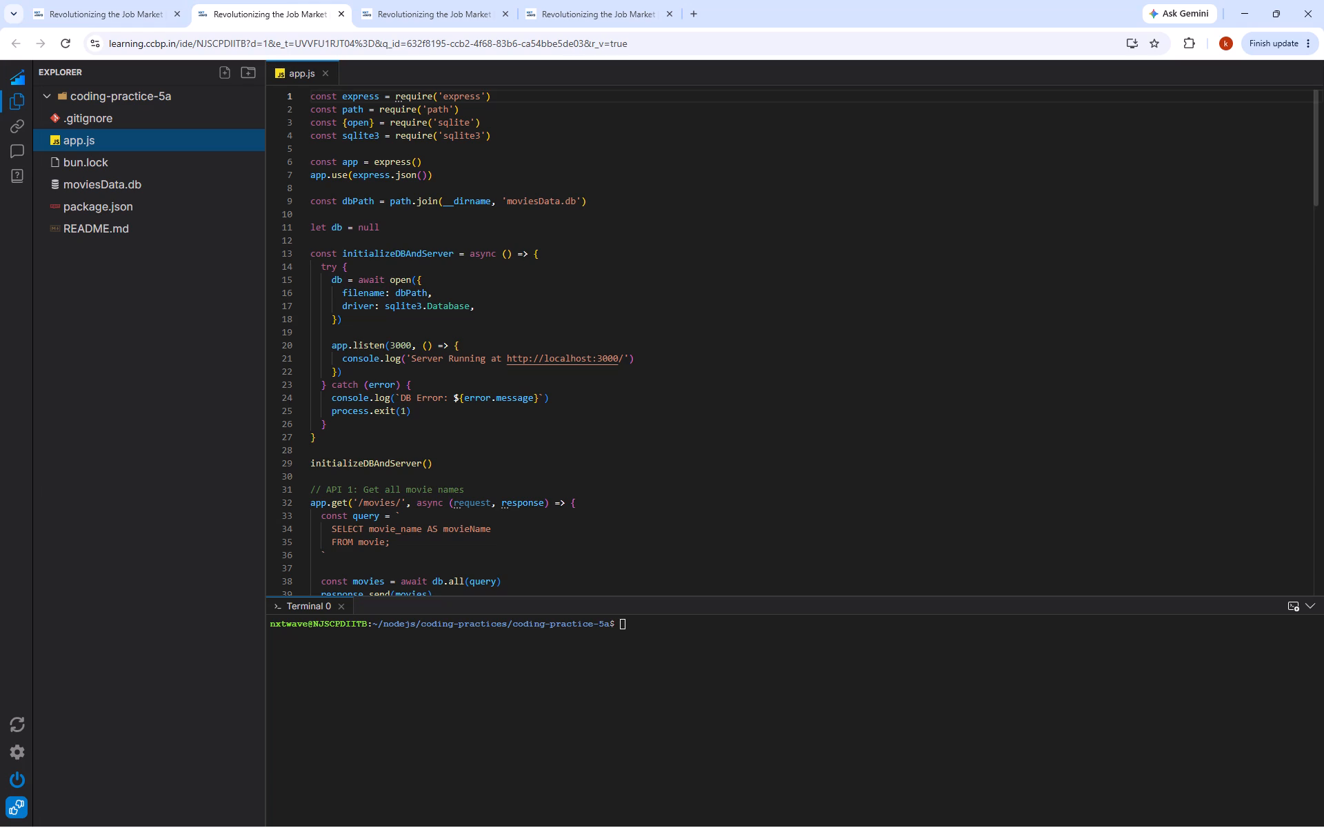
key(ctrl+shift+v)
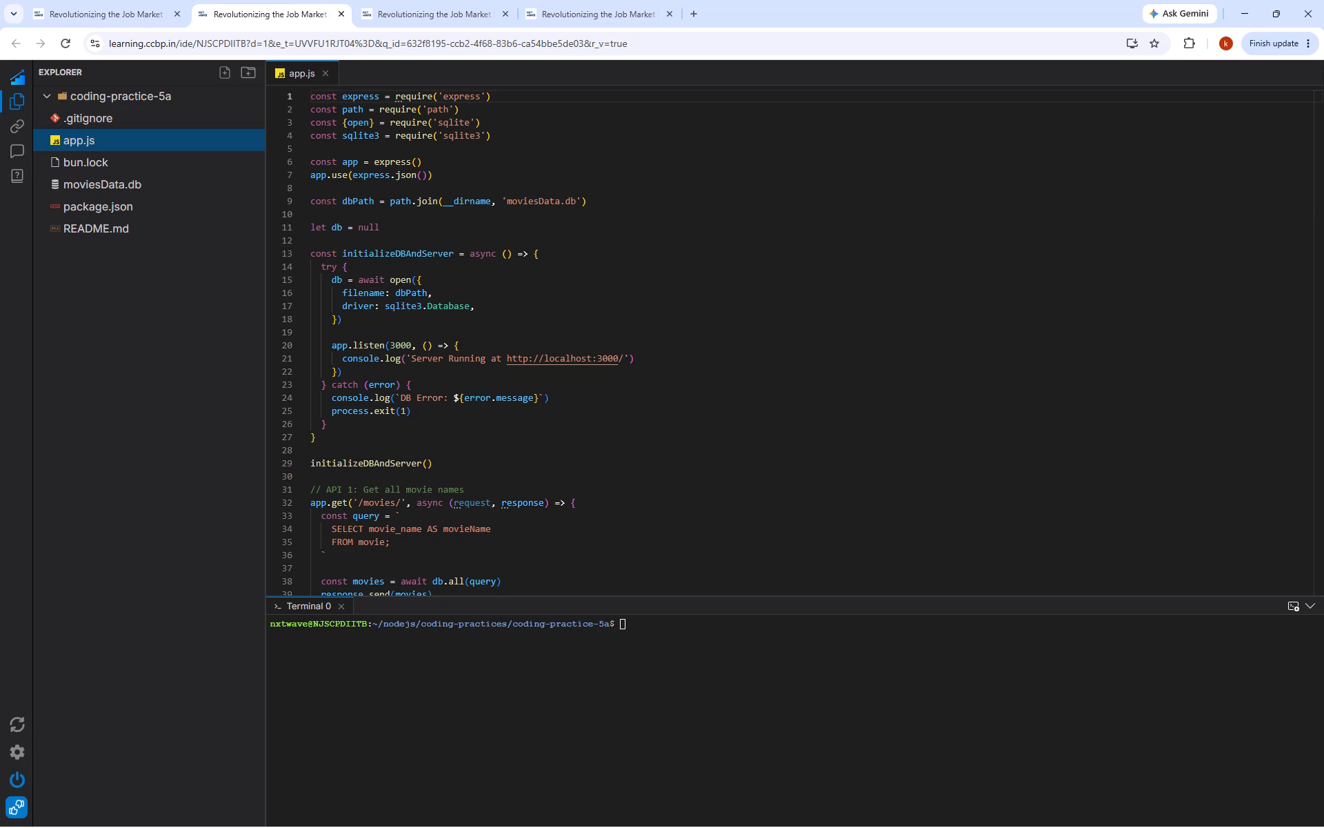
ctrl+shift+double_click(623, 626)
key(ctrl+shift+v)
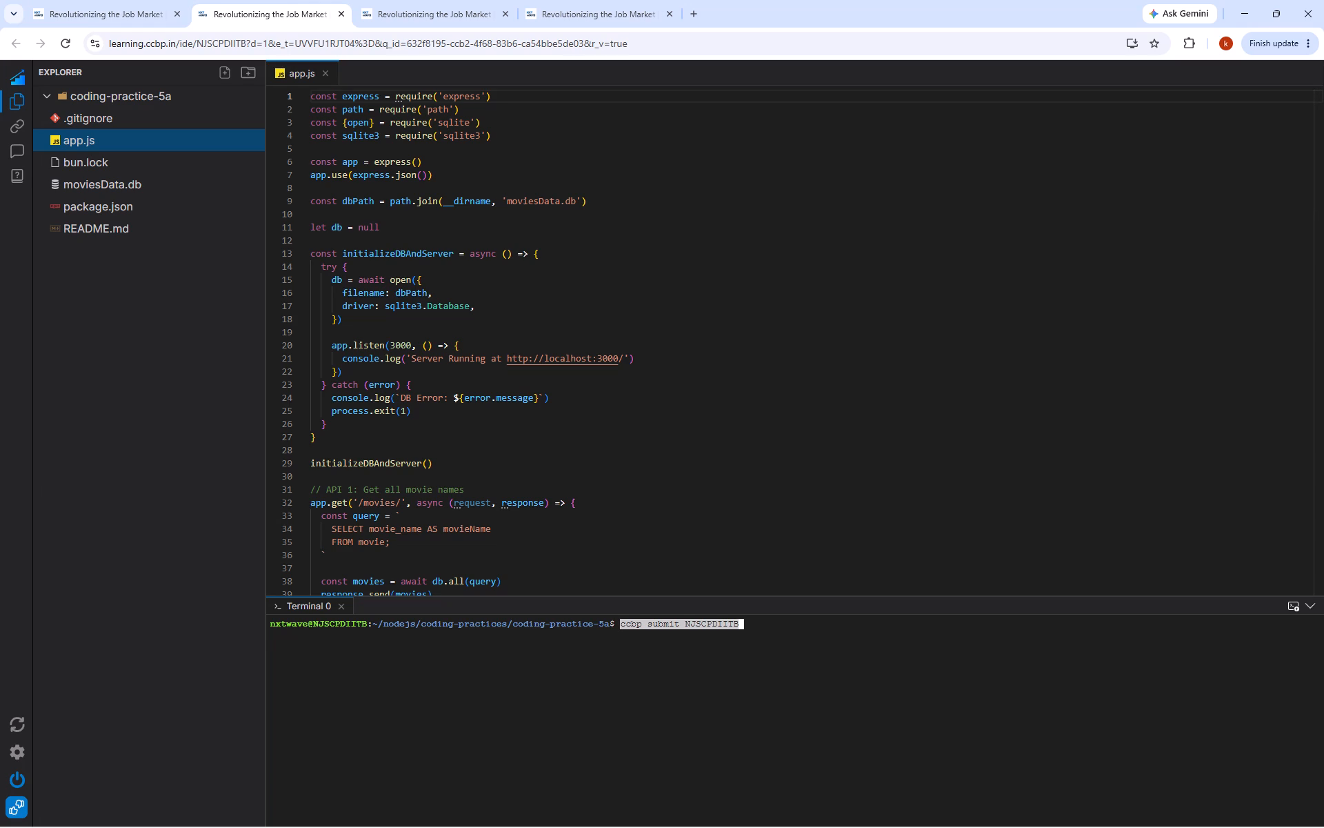
key(Return)
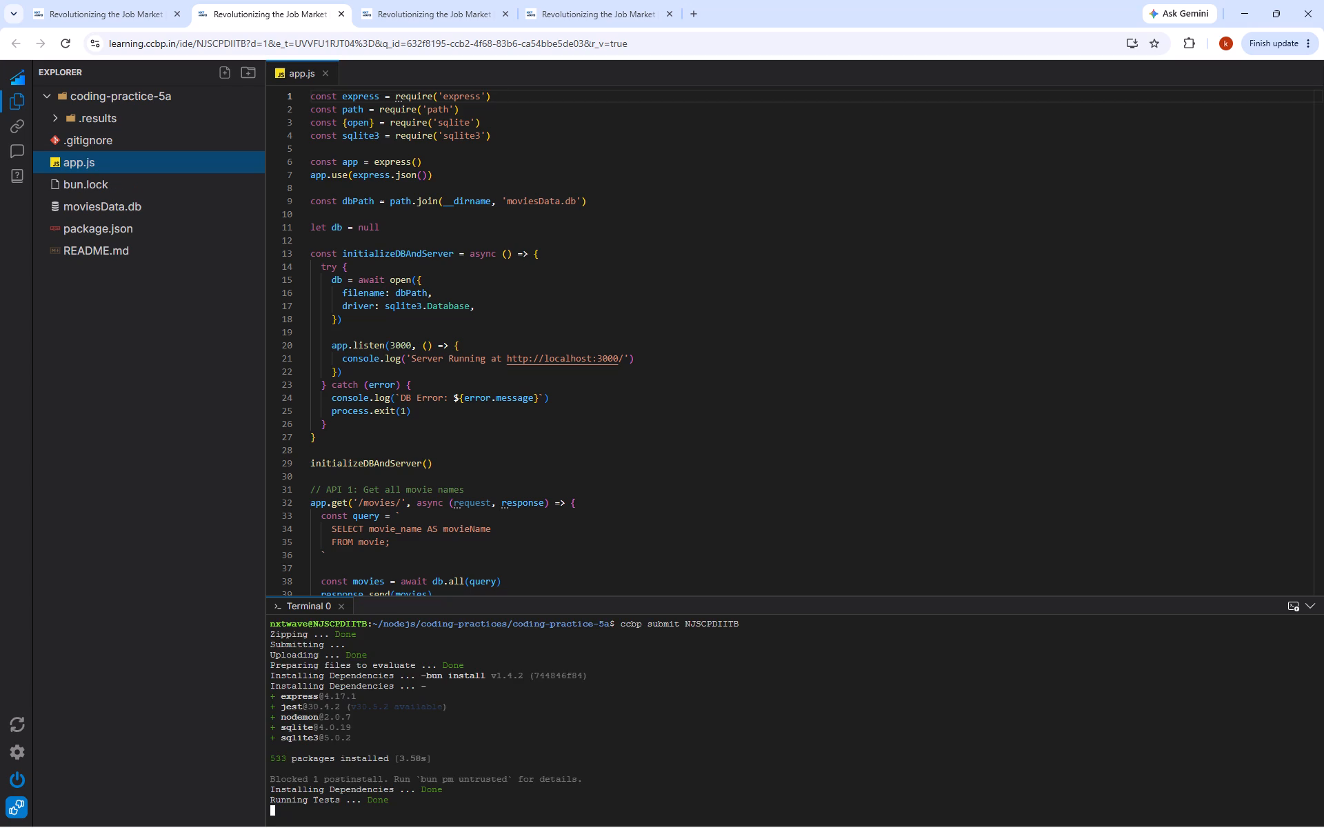
Open the Movies submission URL from the terminal output and capture a full-width screenshot of the functional test case results page.
scroll(786, 730, down, 1)
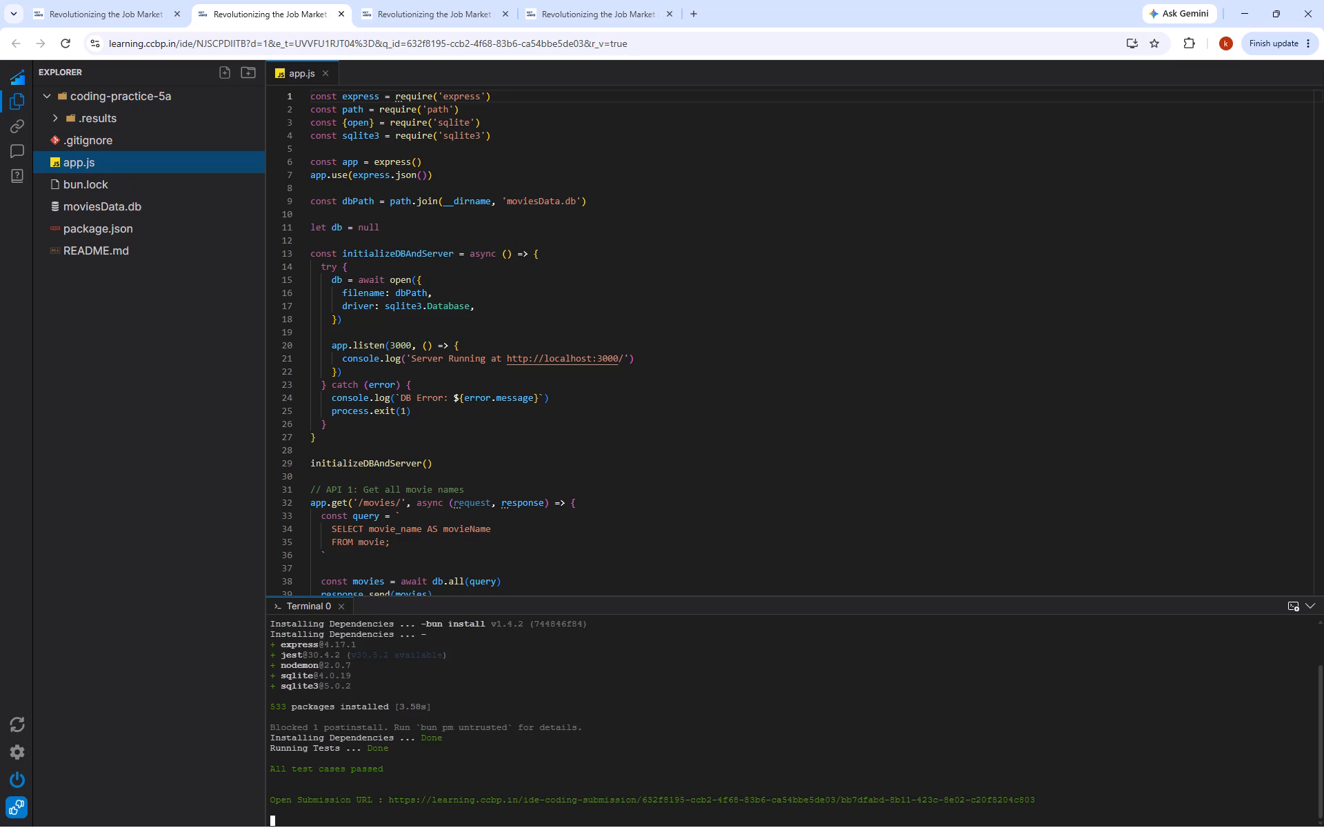
scroll(786, 730, down, 1)
click(515, 804)
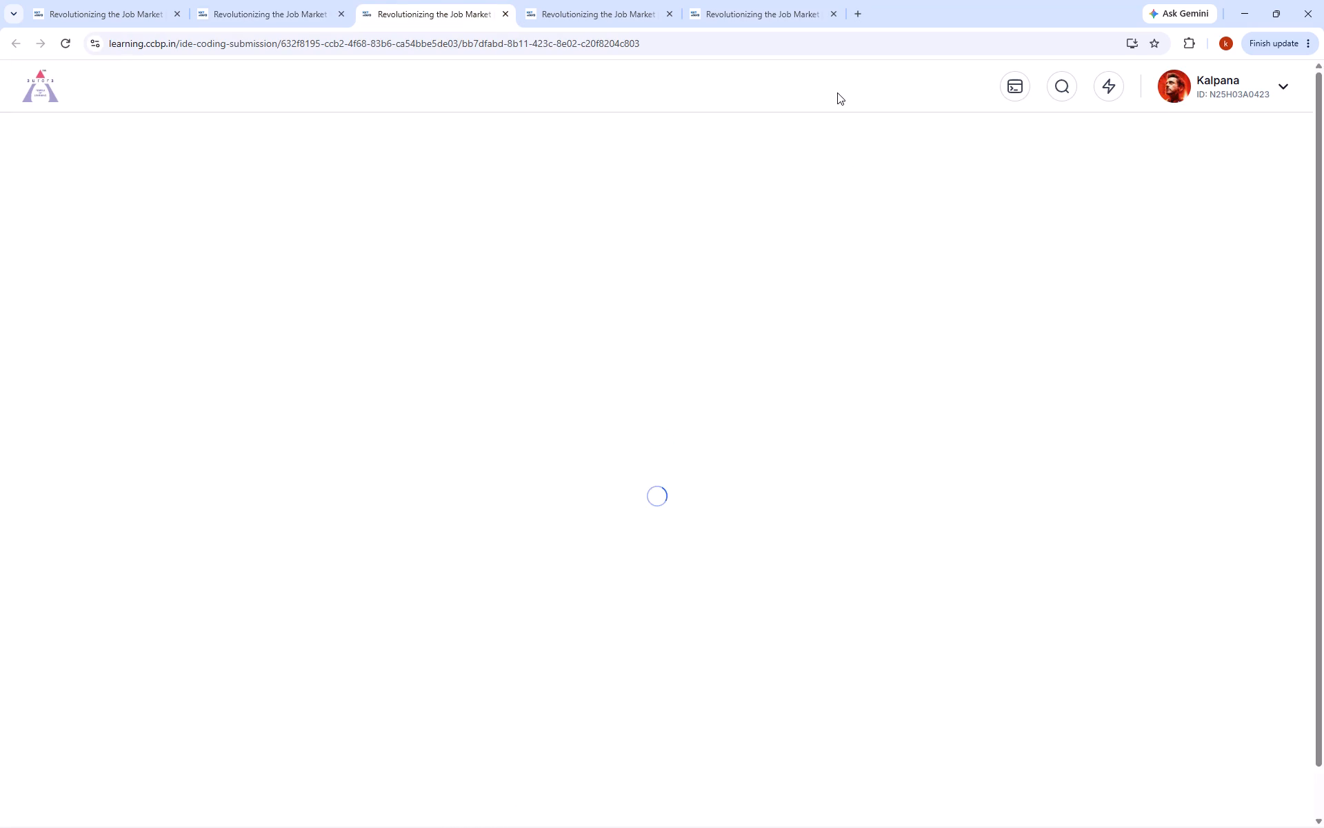
scroll(718, 469, down, 1)
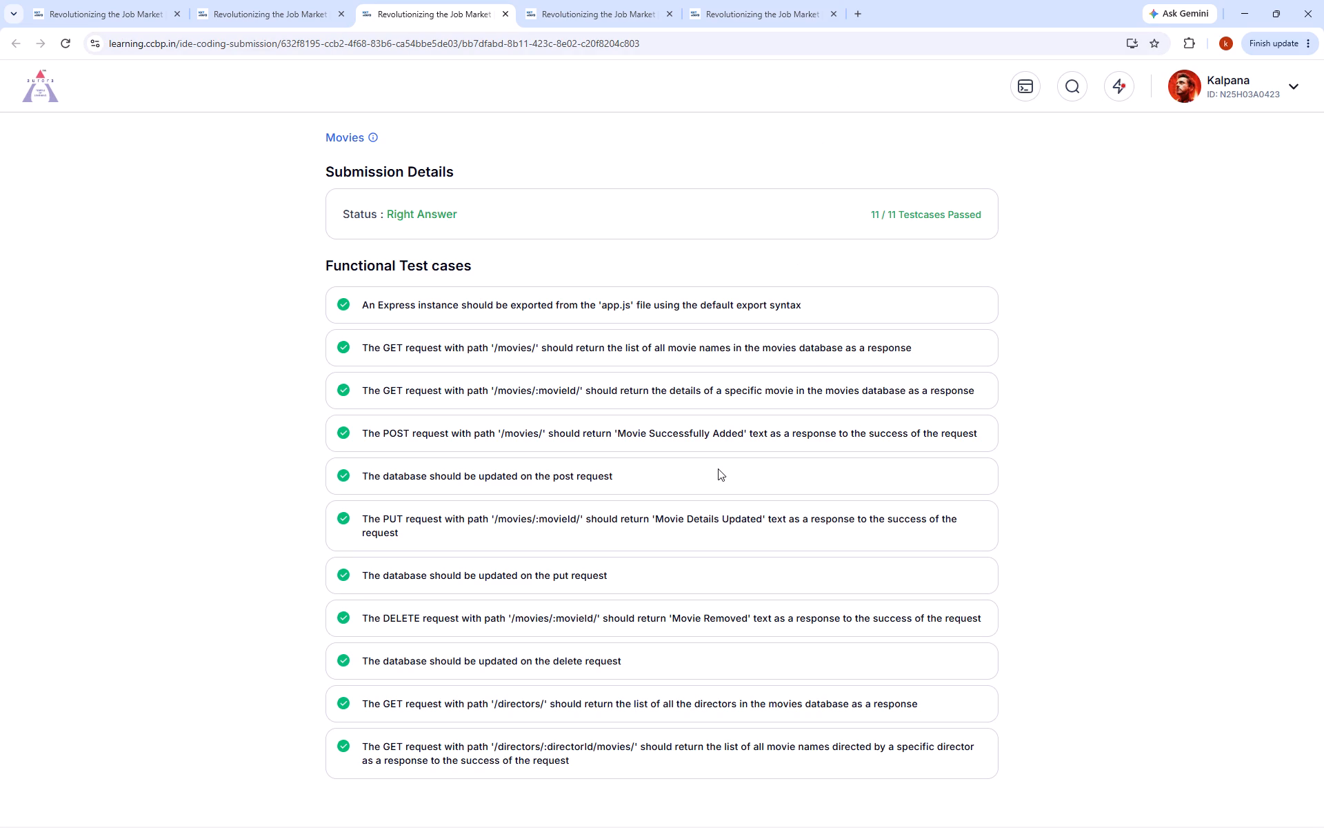
scroll(718, 469, up, 1)
key(shift+super+s)
drag(5, 59, 1323, 827)
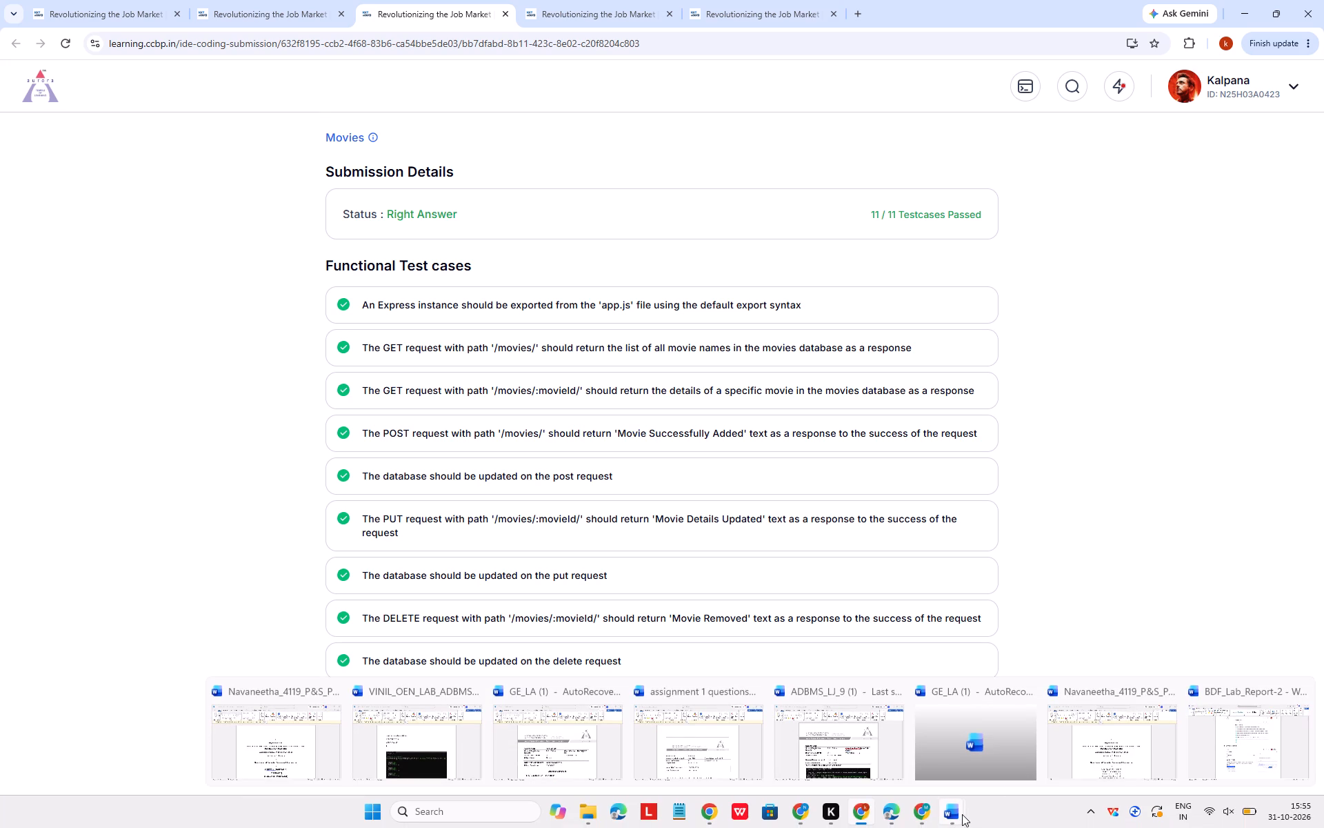
Switch to BDF_Lab_Report-2 in Word and replace the old Movies test case results screenshot with the new capture.
click(1237, 742)
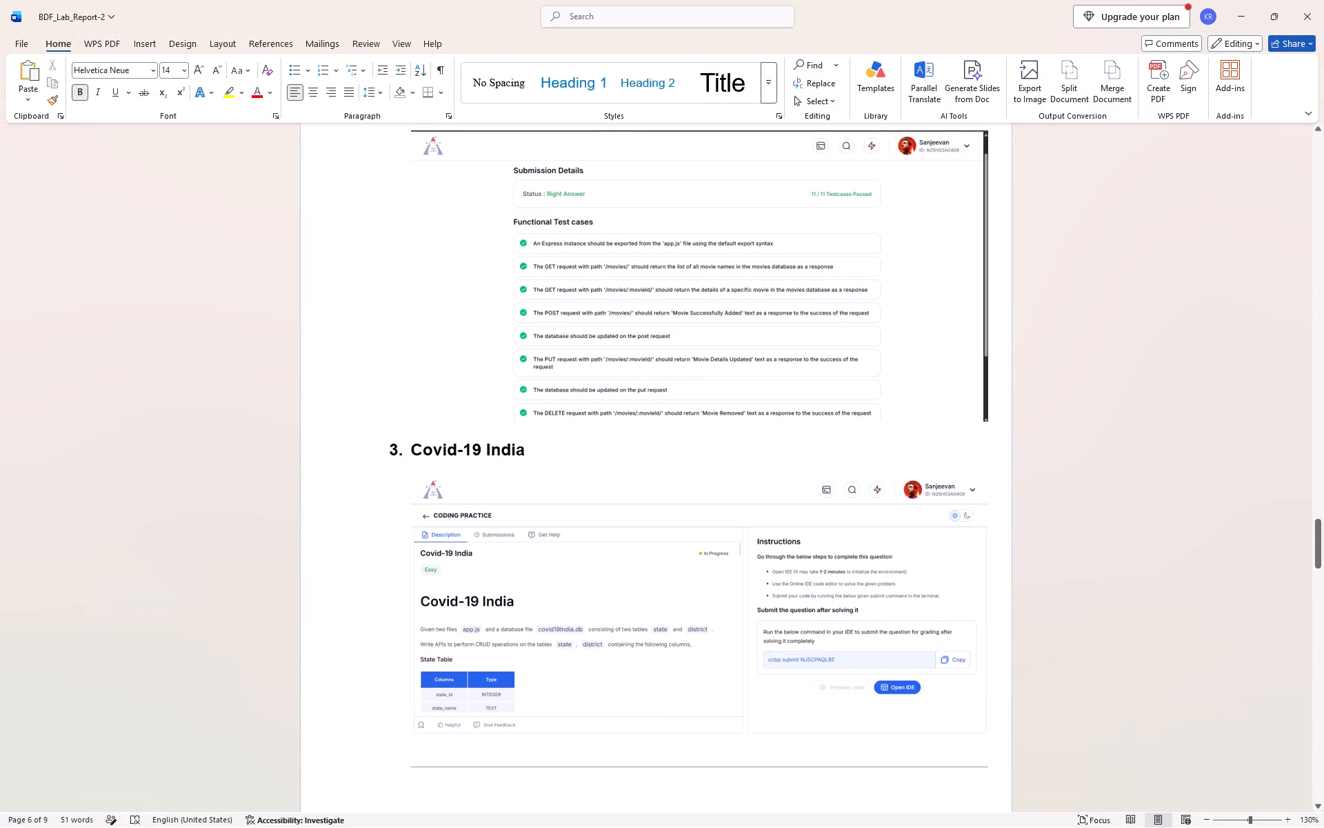
click(656, 315)
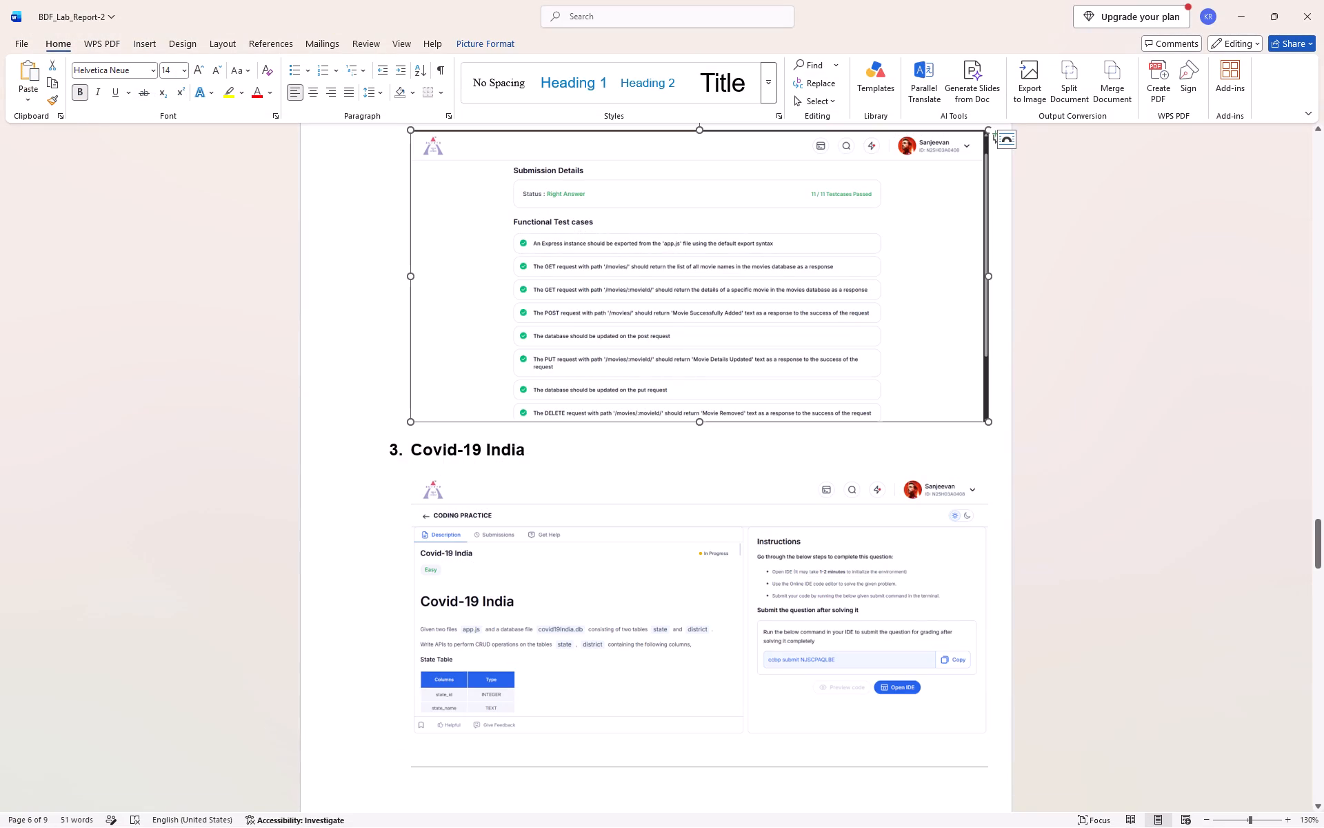
key(ctrl+v)
click(701, 560)
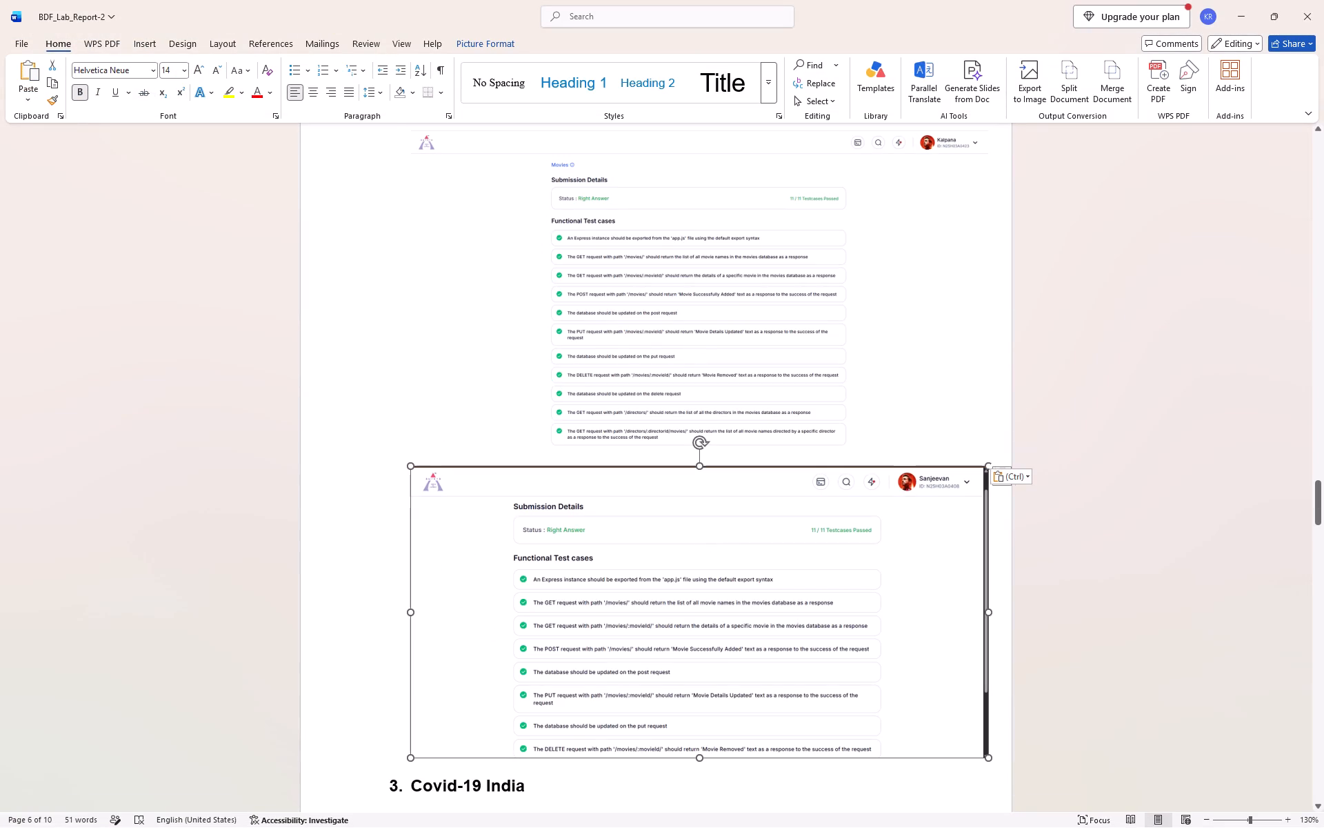
key(Delete)
Look through the rest of the report from the Covid-19 India section to the final Player Match Scores screenshots.
scroll(701, 560, down, 2)
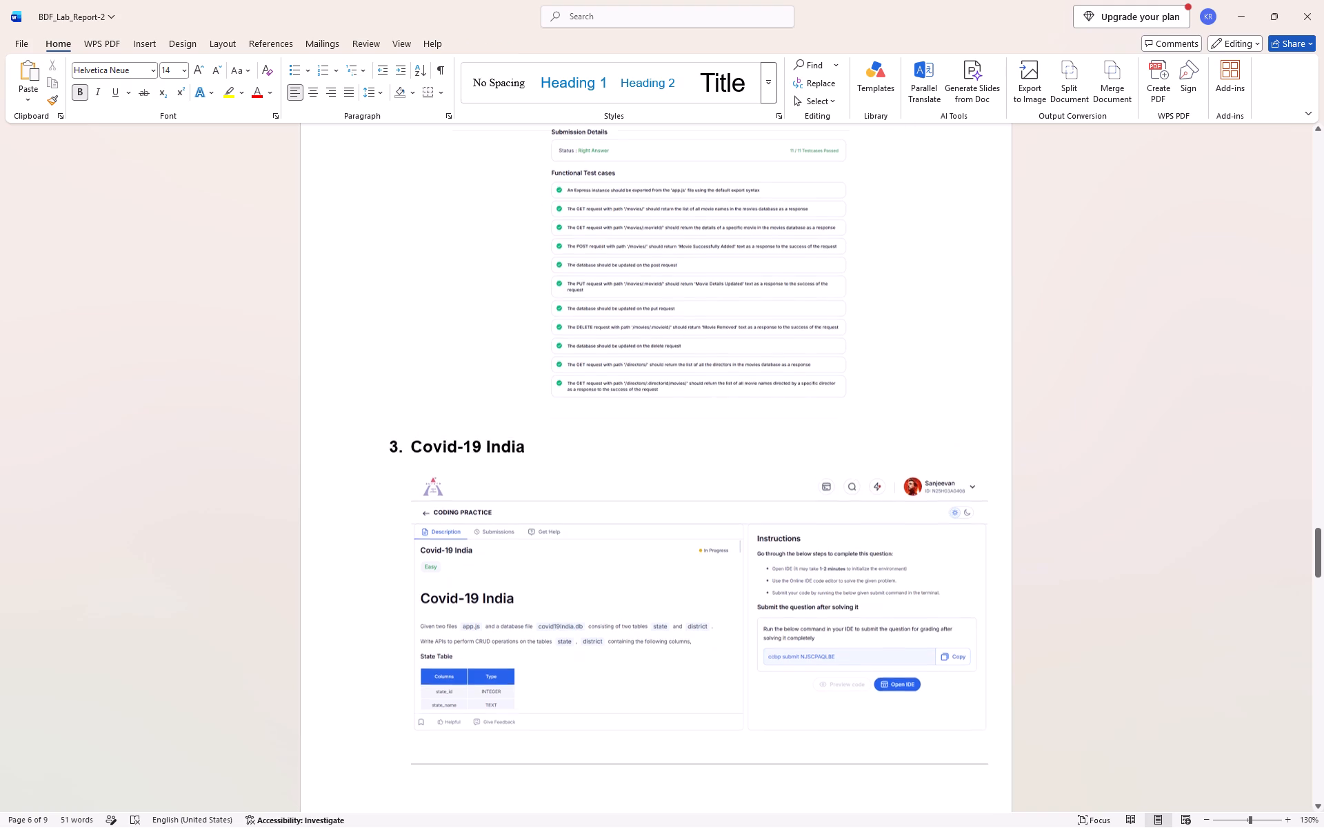
scroll(701, 560, down, 16)
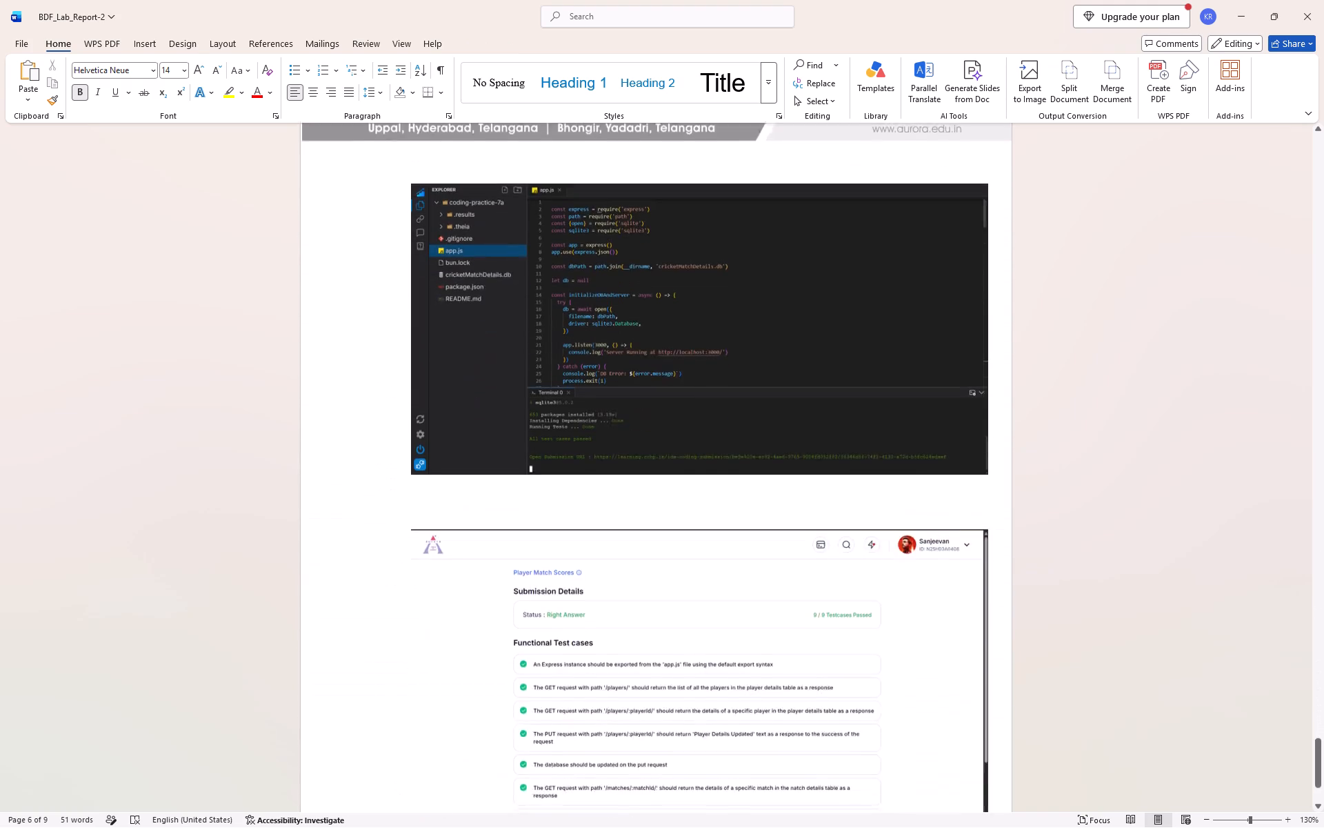
scroll(701, 560, down, 10)
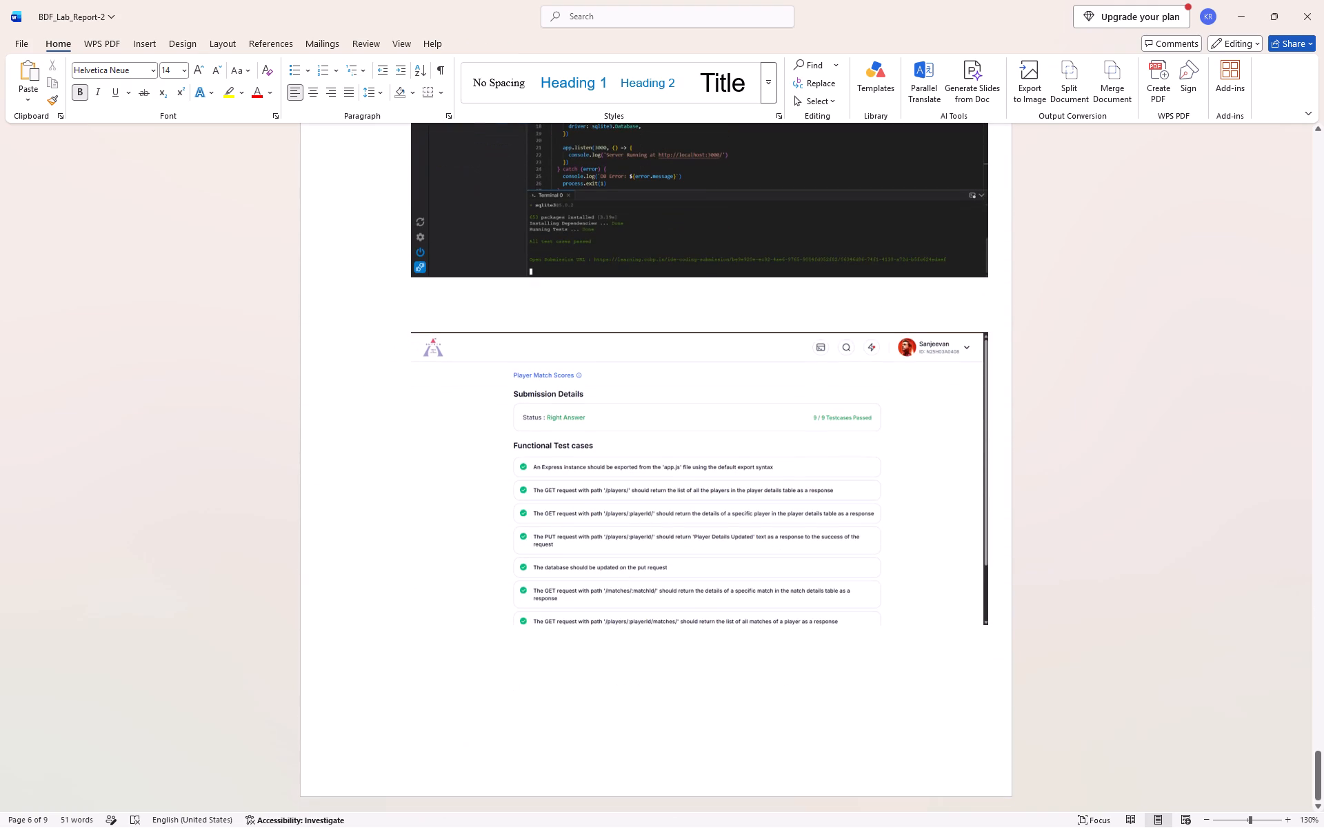
scroll(701, 560, up, 13)
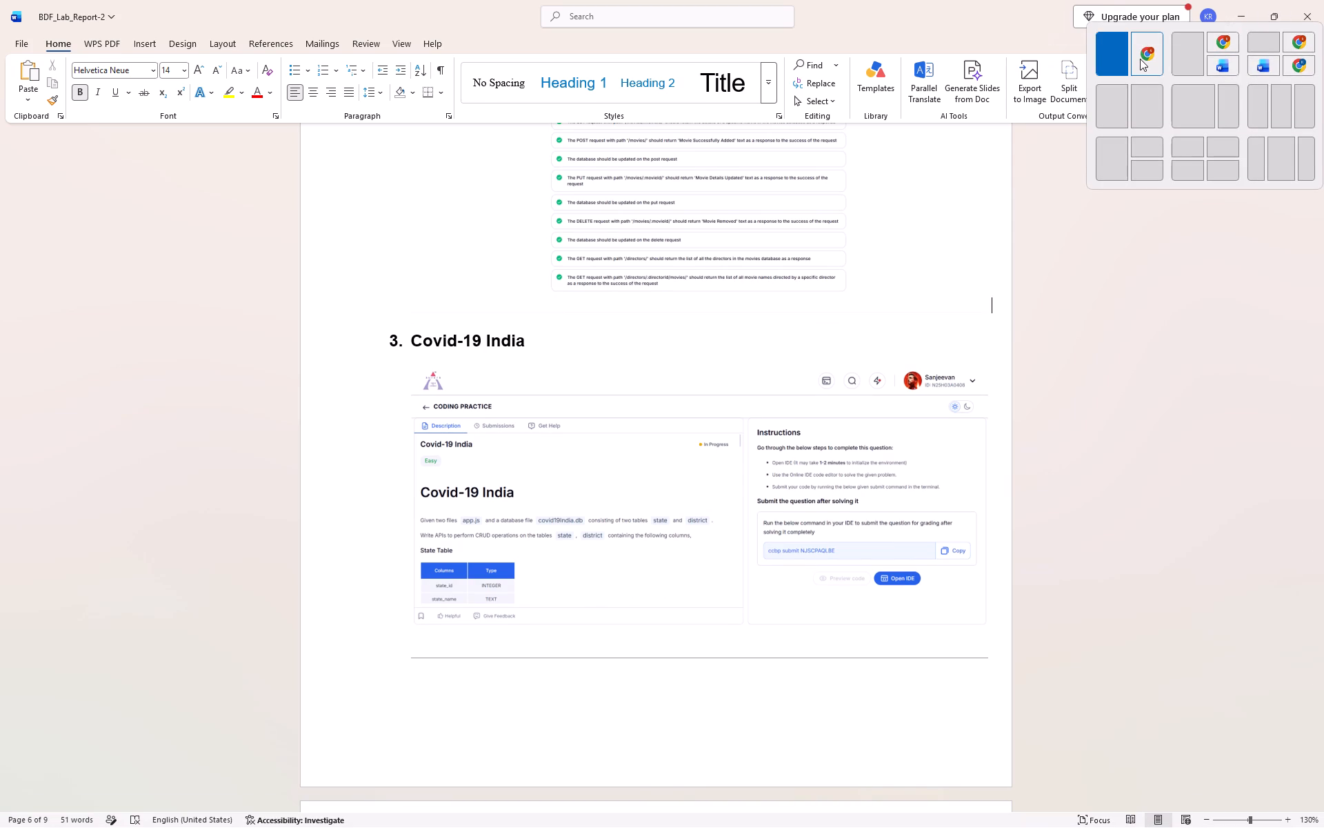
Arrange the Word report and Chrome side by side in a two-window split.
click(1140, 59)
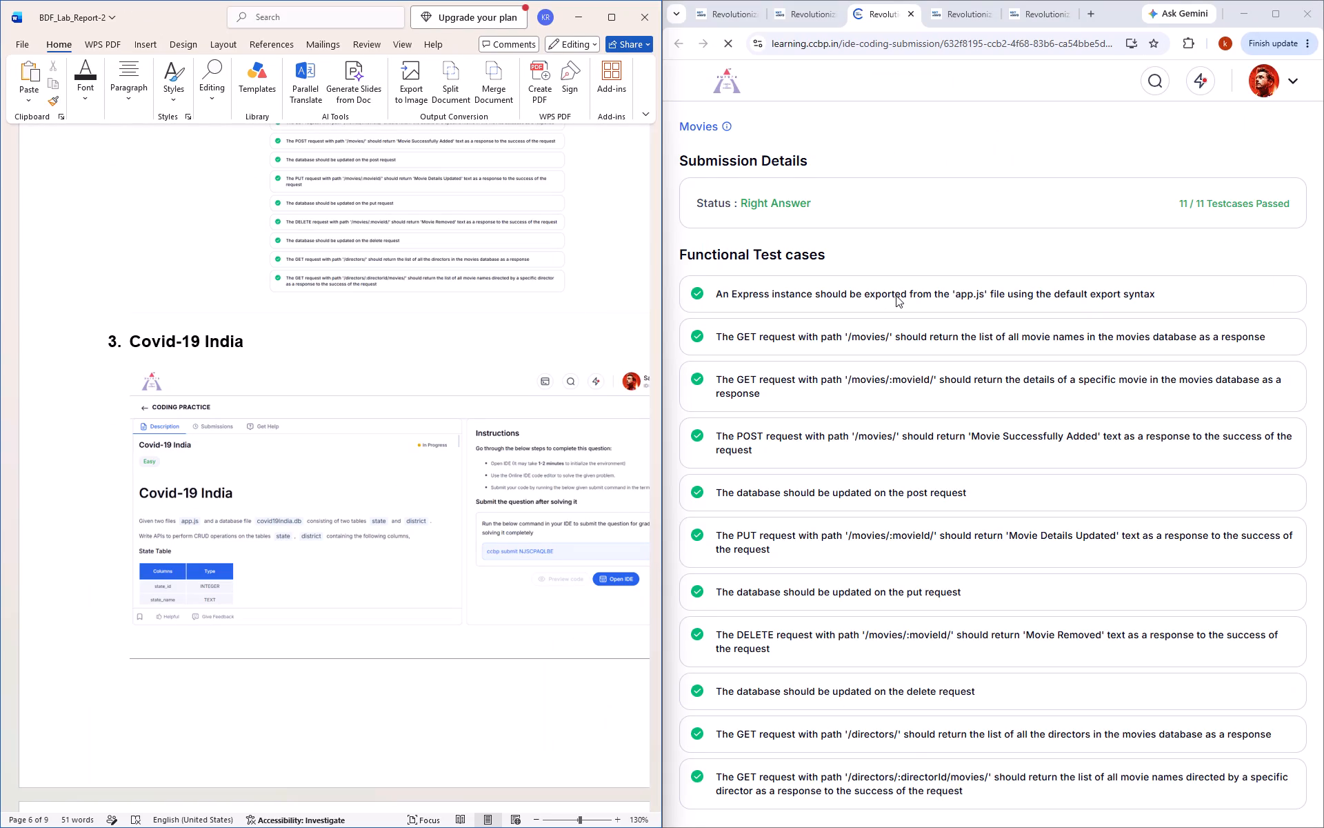
In Chrome, leave the Movies question and open Covid-19 India from the second Coding Practice under SQLite and Database Operations.
click(712, 6)
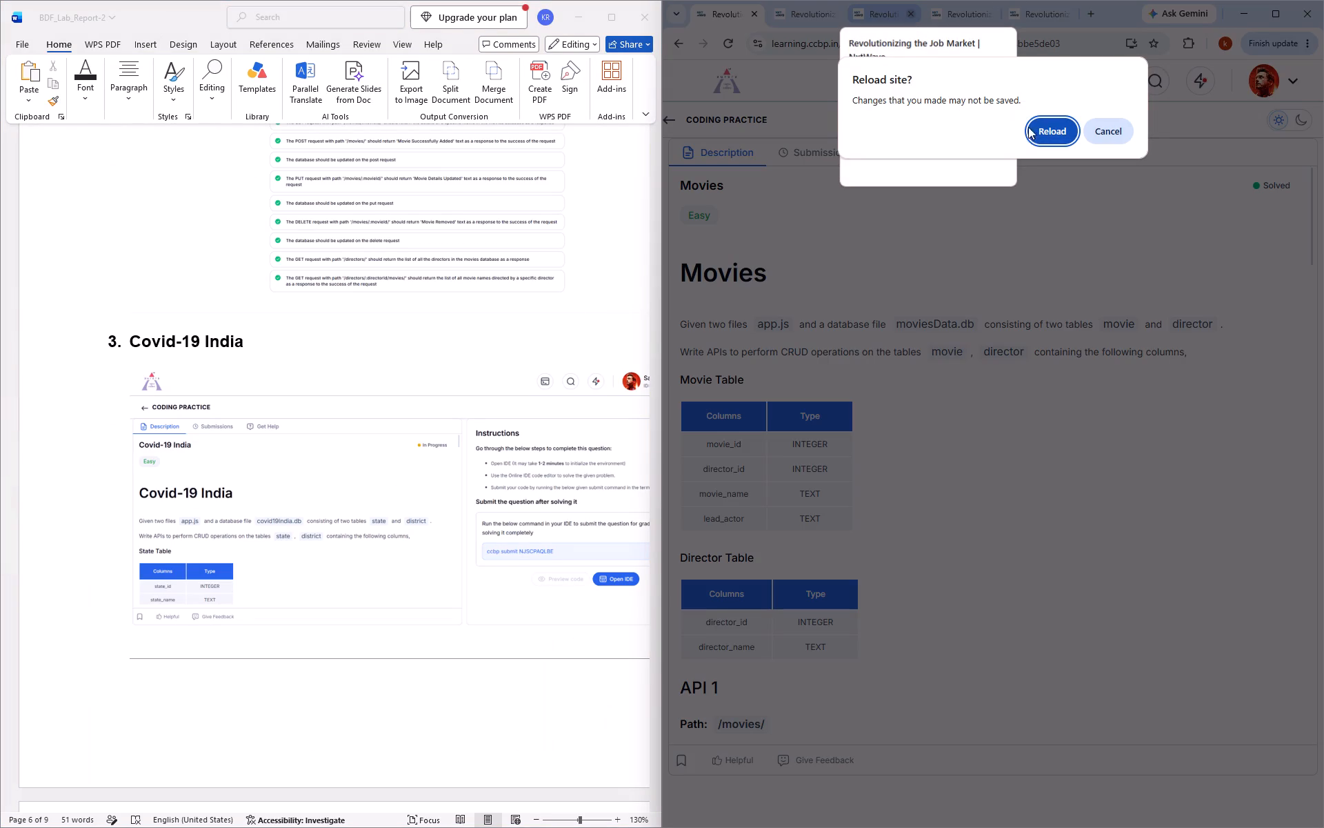
click(1042, 137)
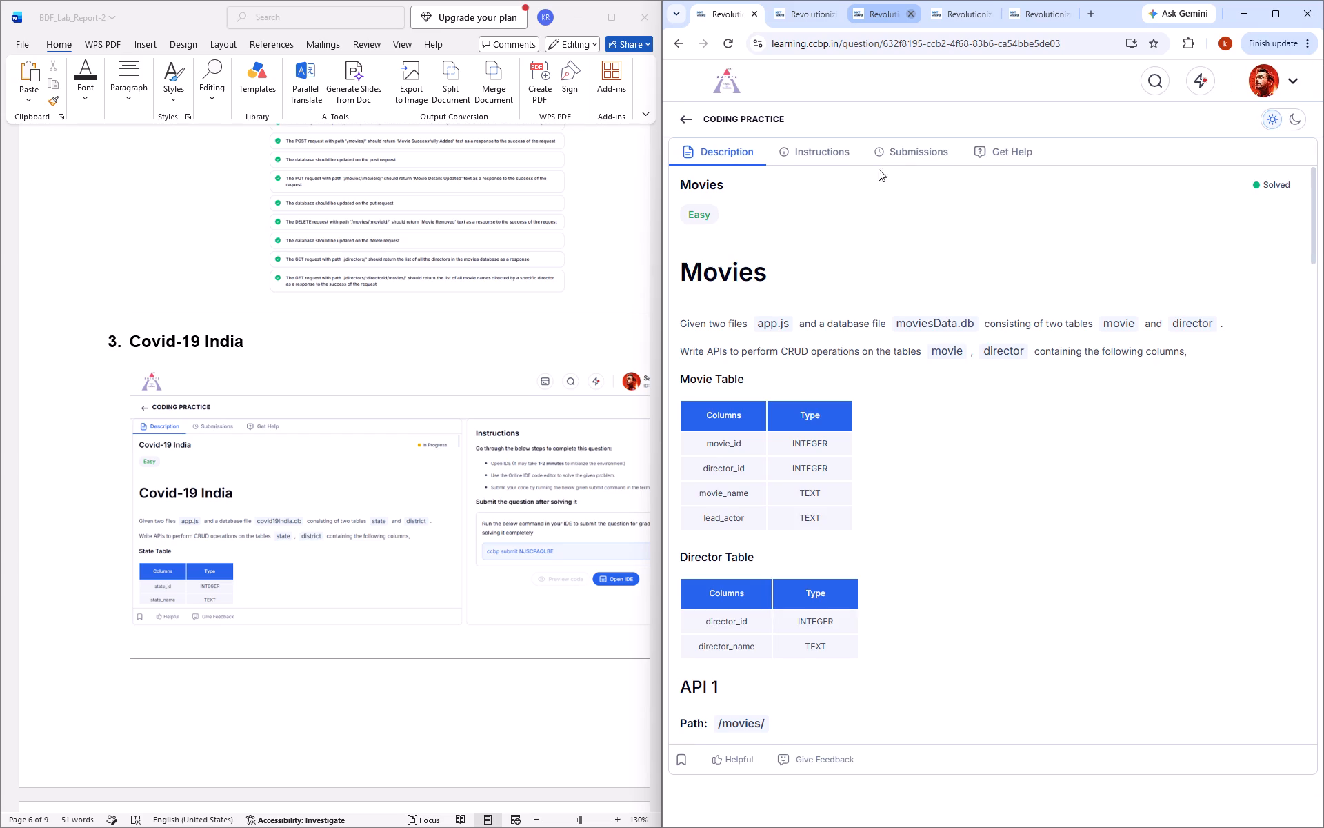
click(685, 121)
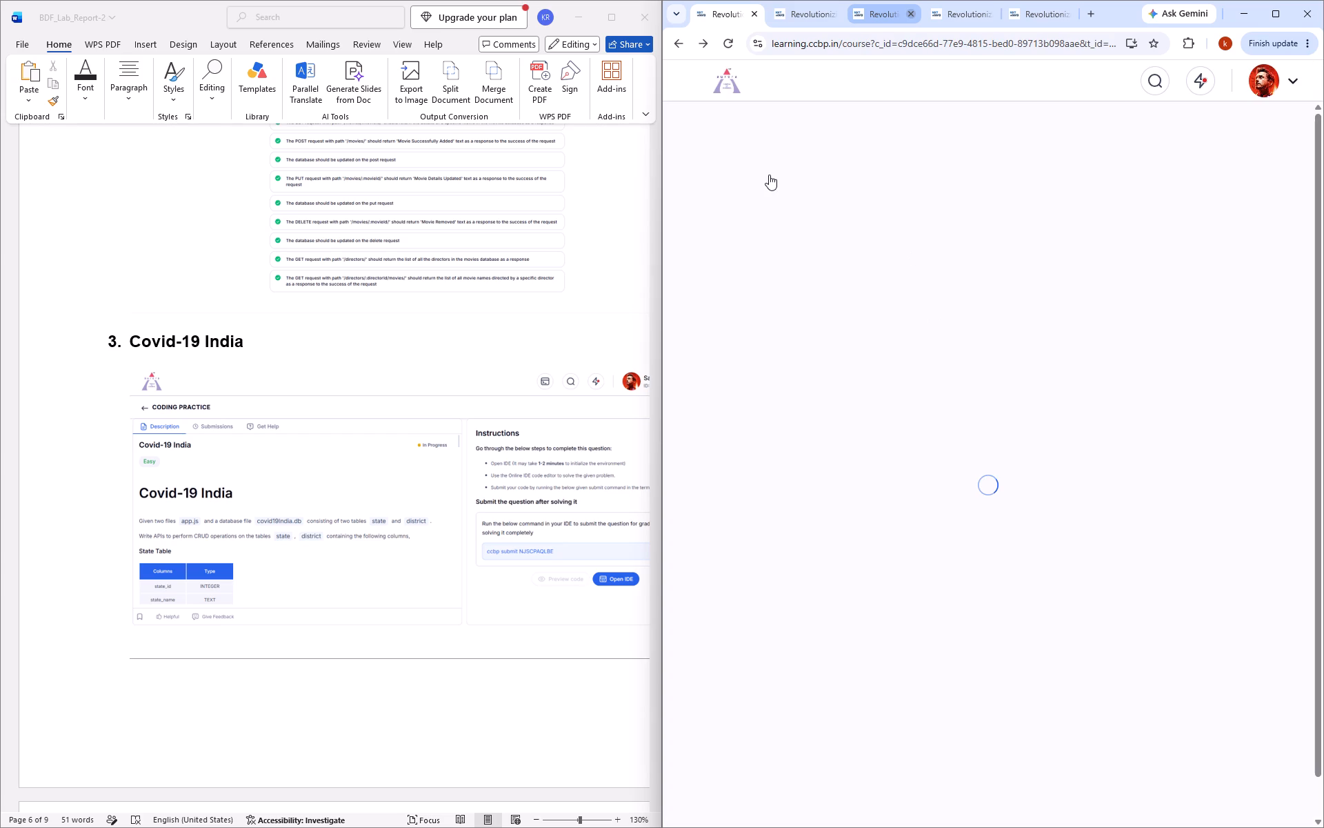
scroll(766, 182, up, 4)
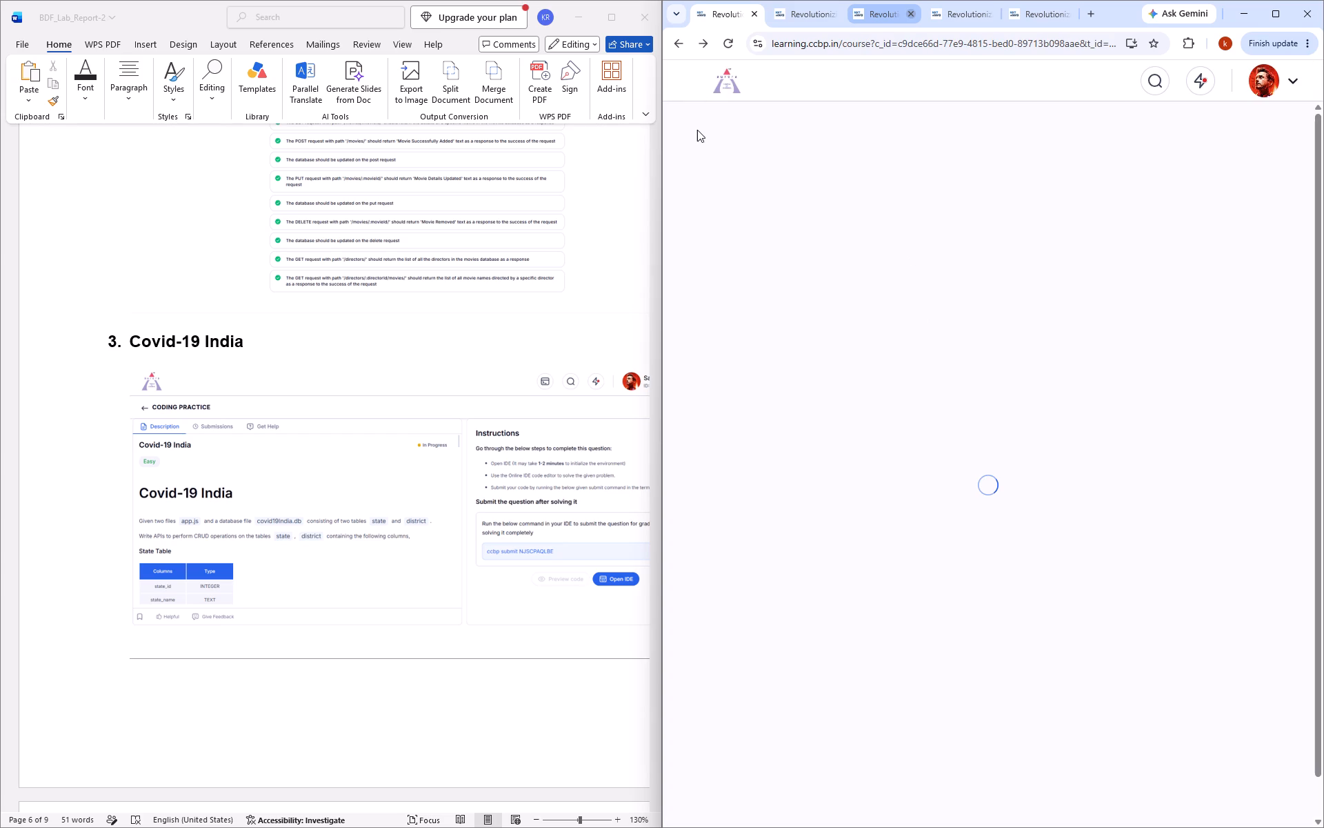
click(692, 117)
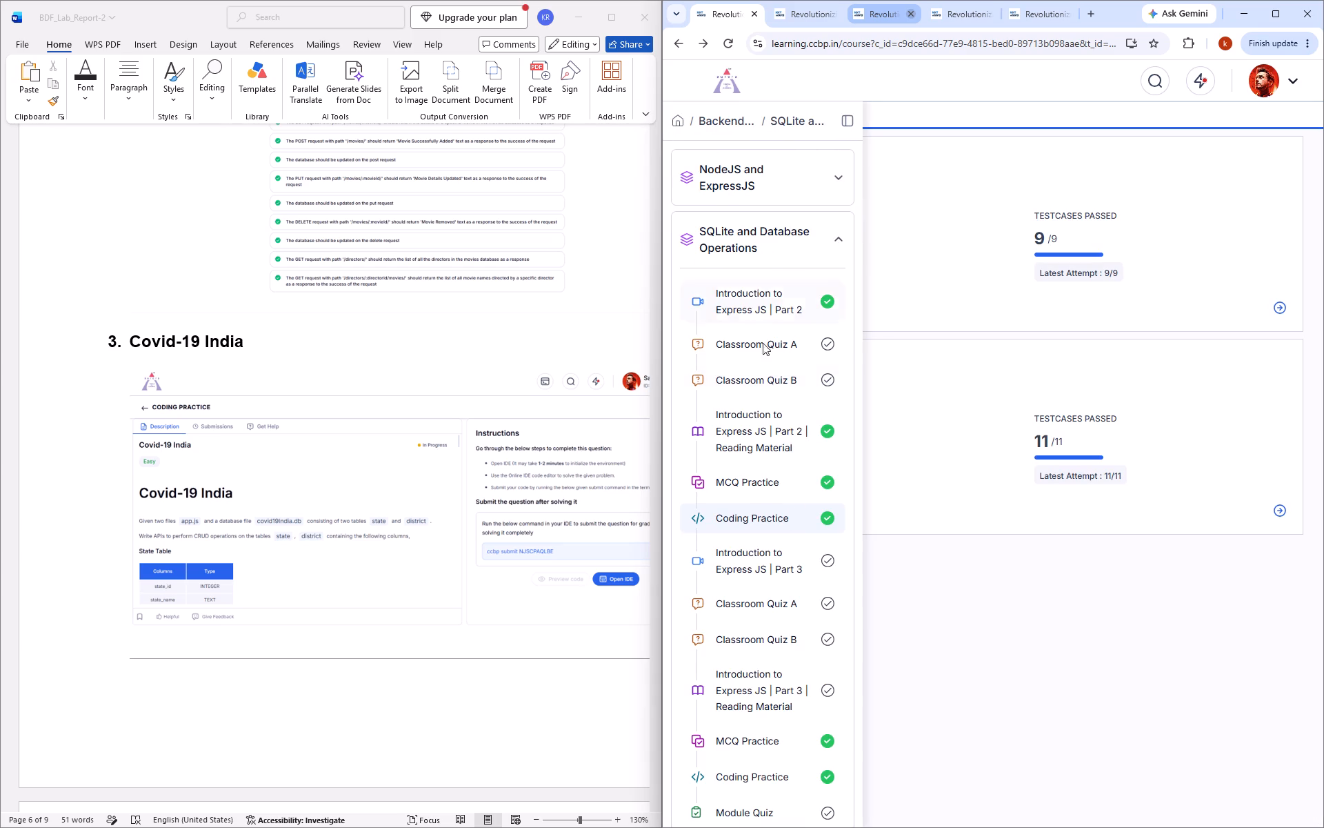
scroll(782, 573, down, 2)
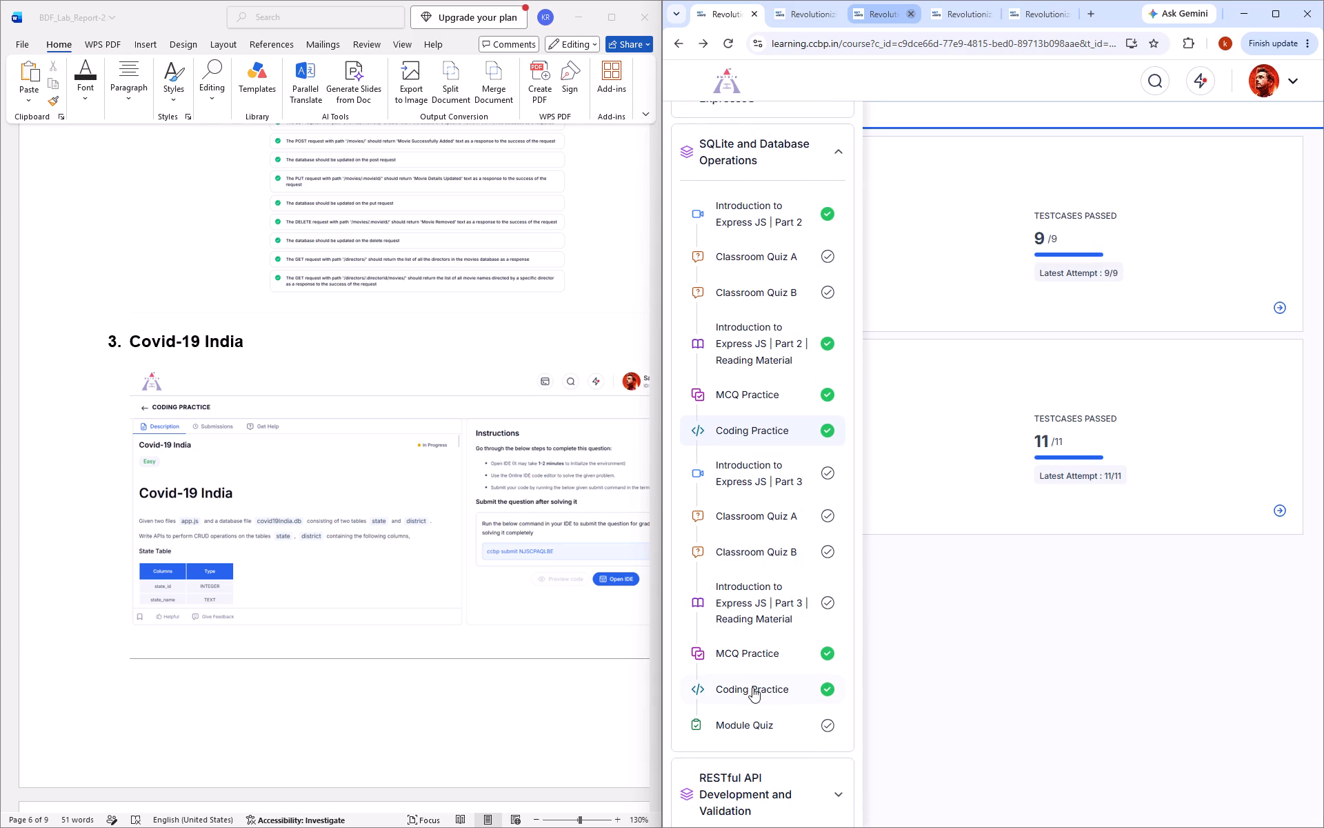
click(752, 687)
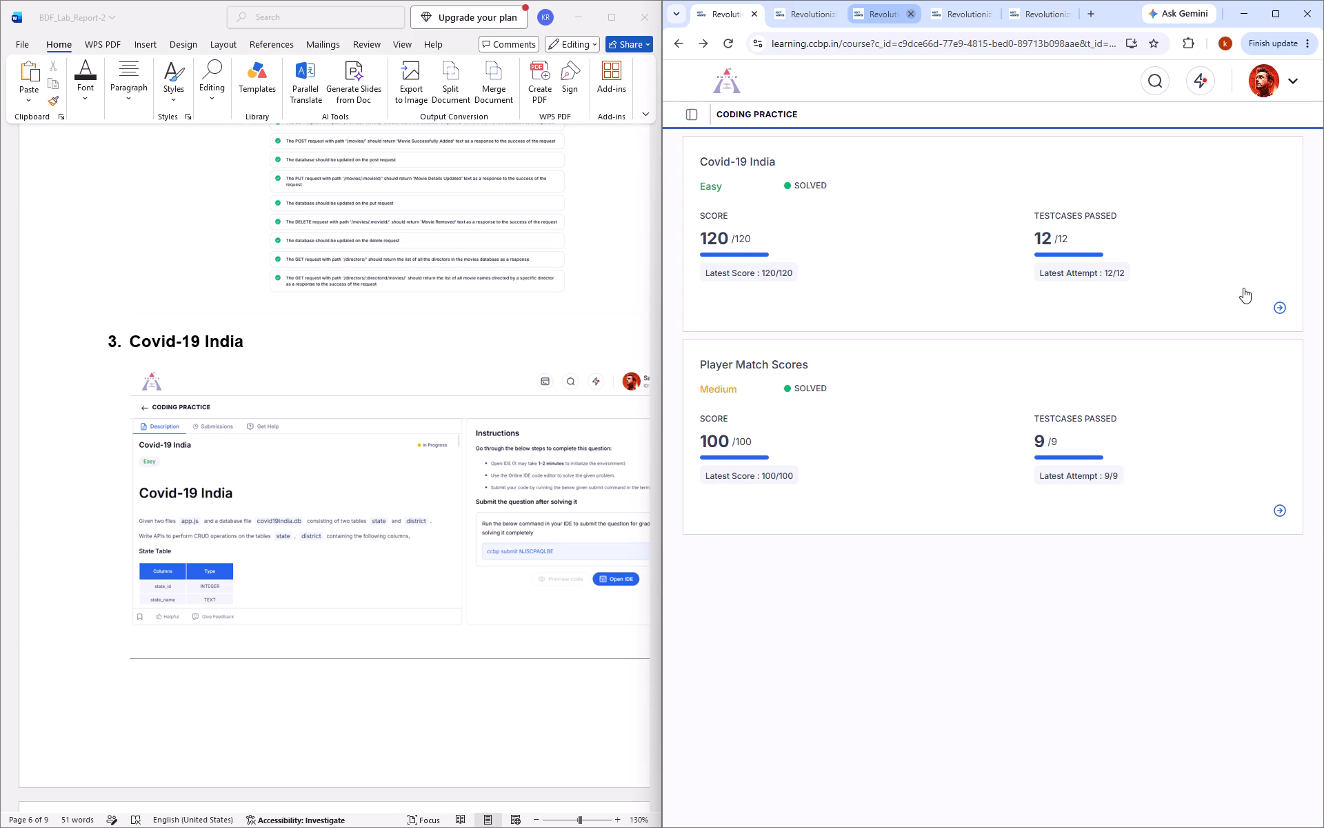
click(1249, 295)
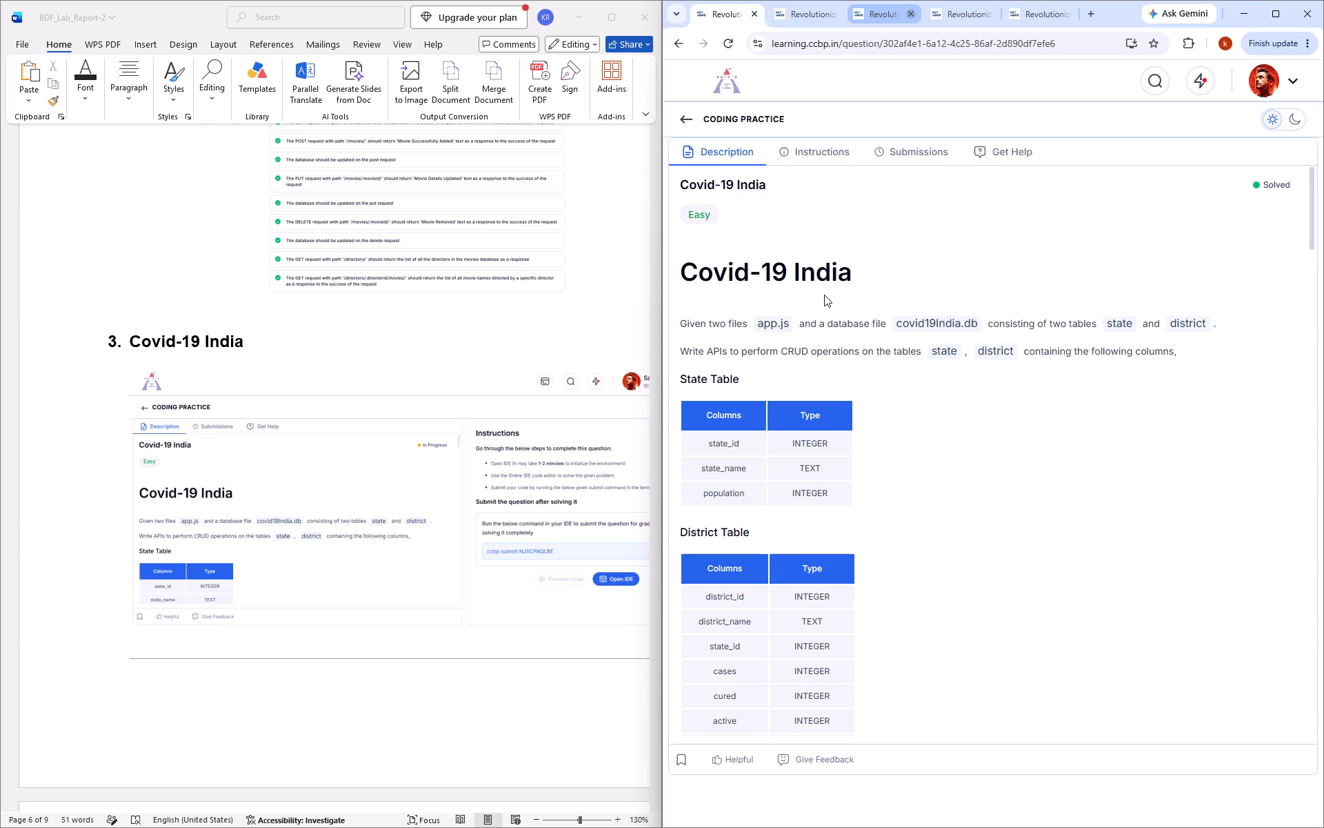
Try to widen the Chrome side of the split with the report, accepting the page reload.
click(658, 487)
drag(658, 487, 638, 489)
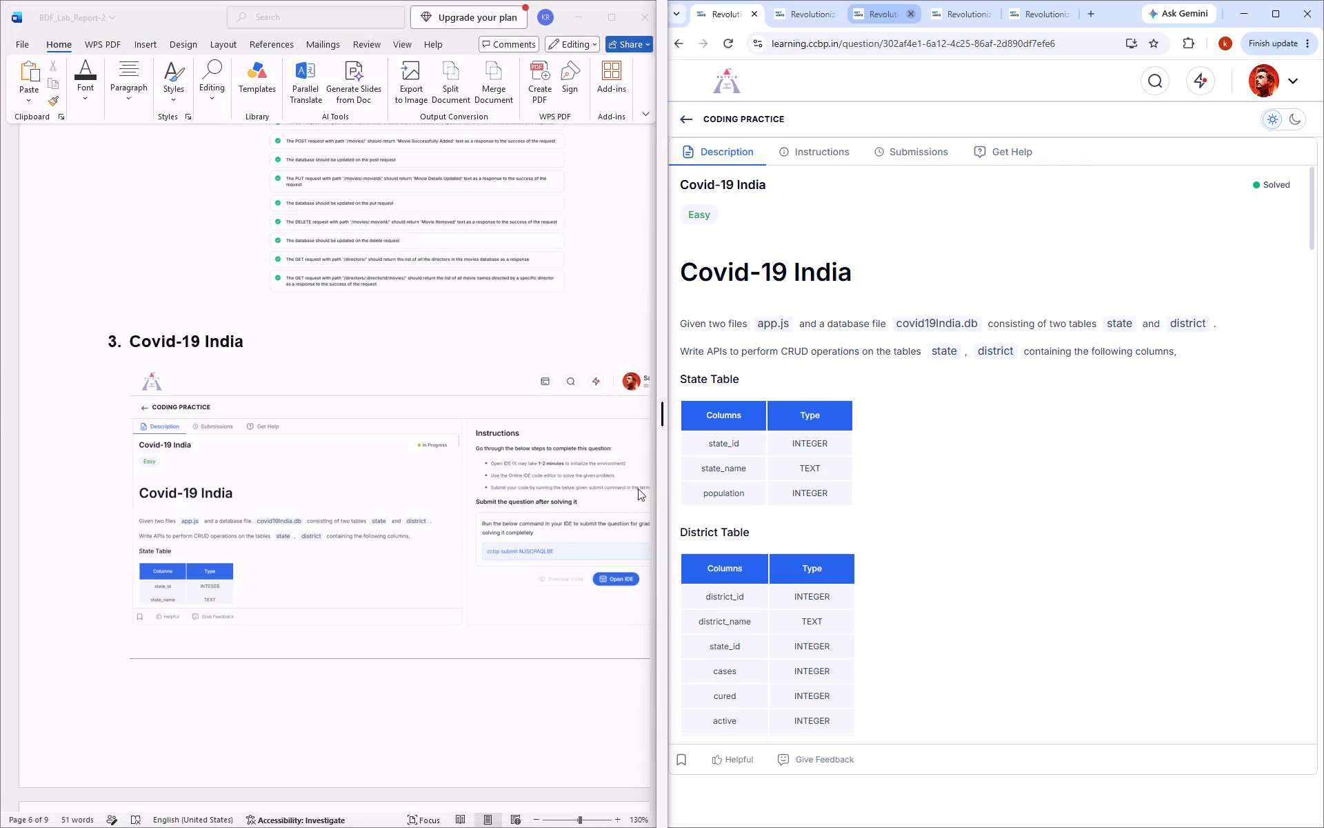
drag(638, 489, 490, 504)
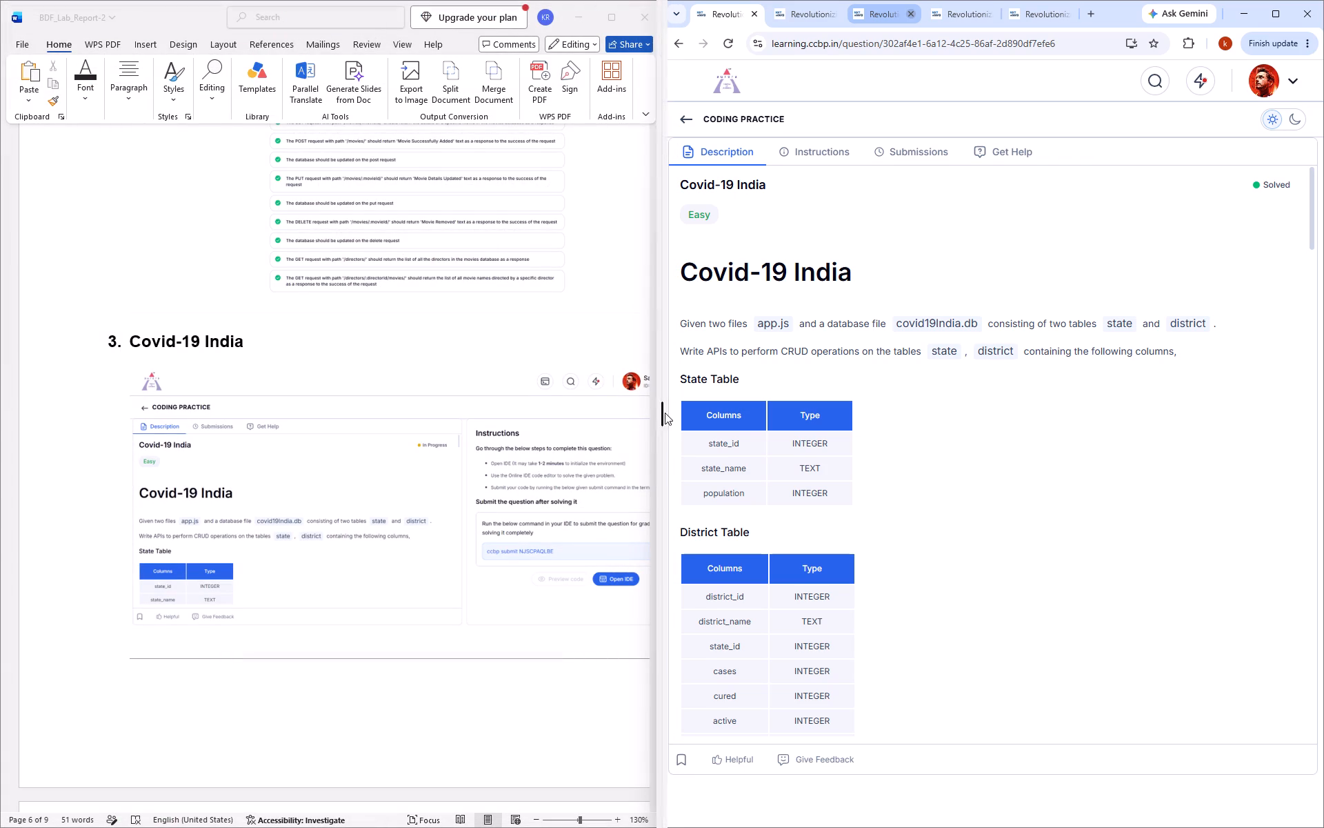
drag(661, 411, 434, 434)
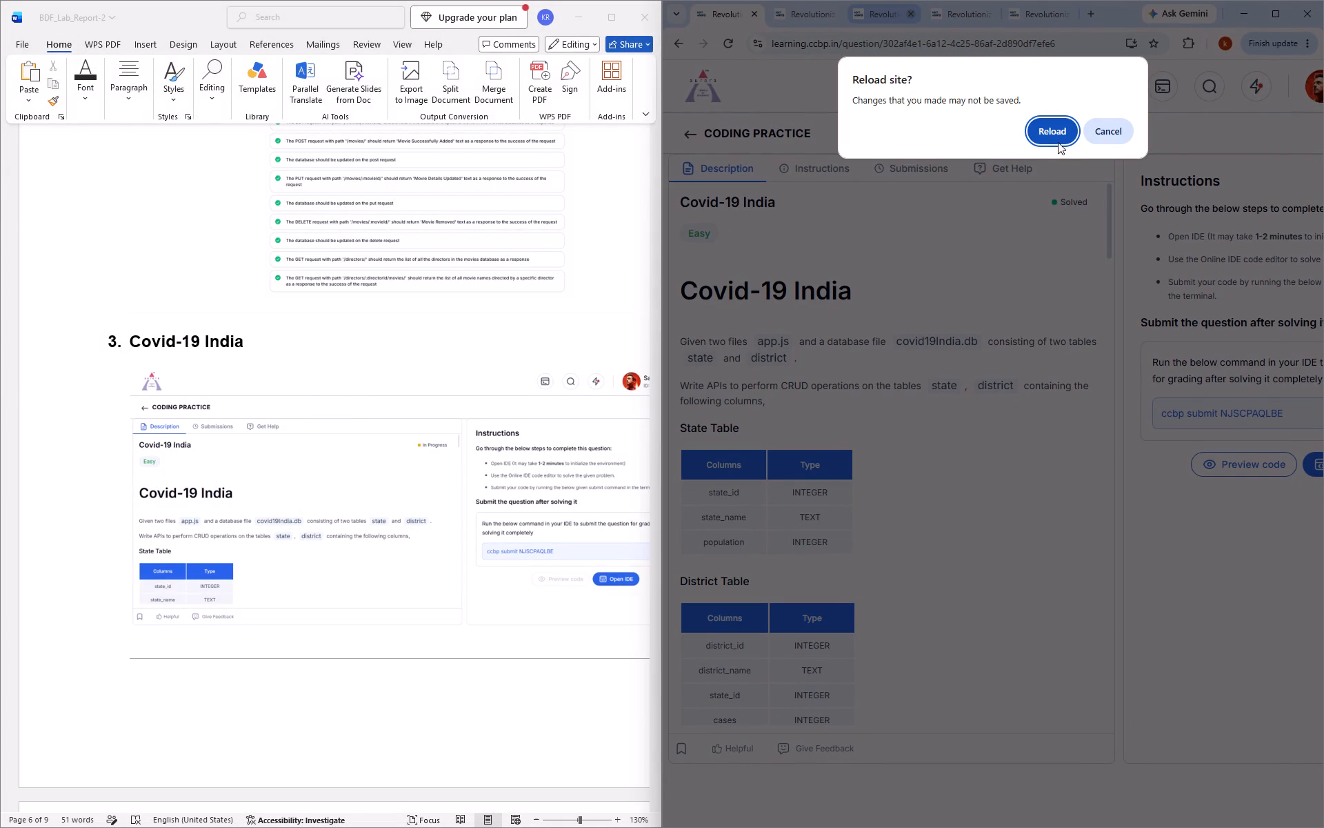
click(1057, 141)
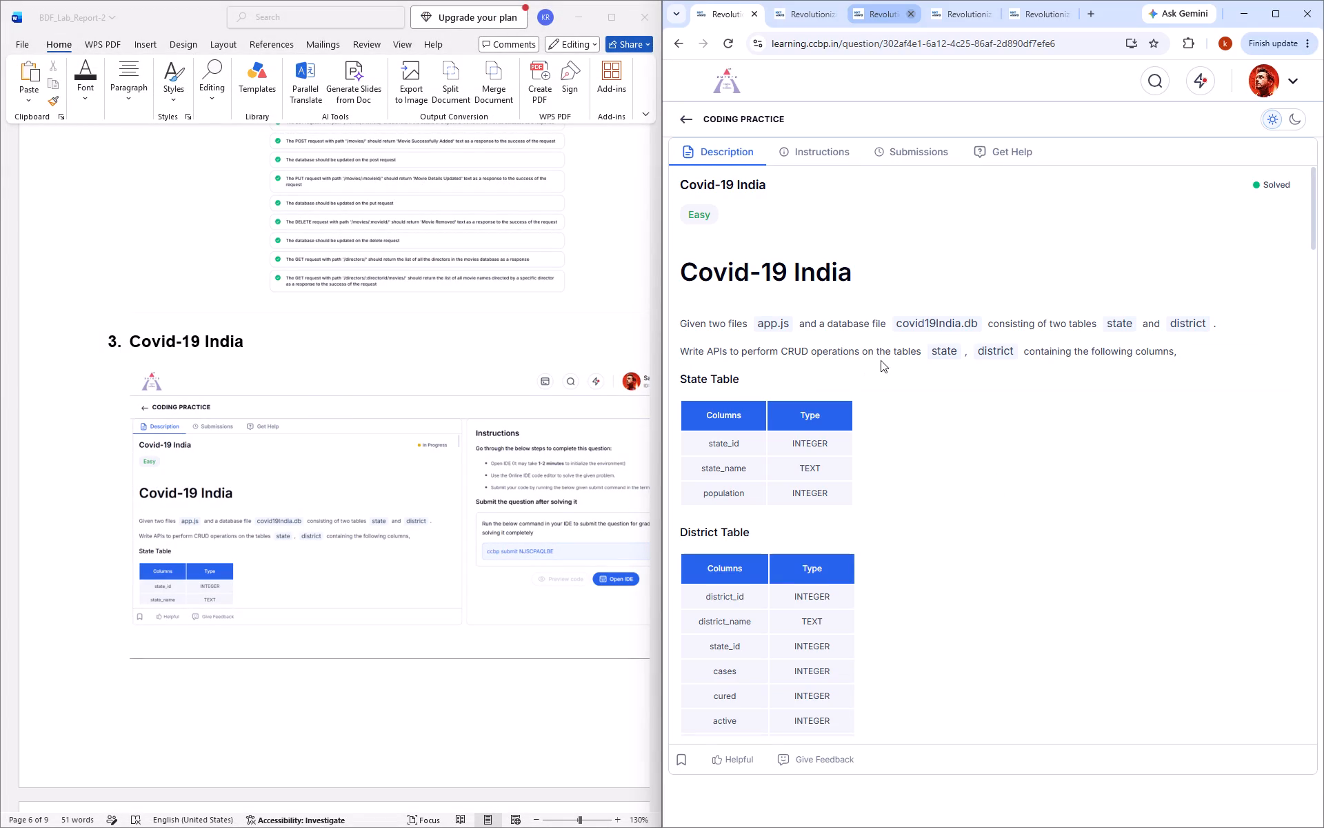
Maximize Chrome, cancel the site reload, and capture the whole Covid-19 India question page below the address bar.
scroll(894, 349, down, 5)
scroll(894, 349, up, 8)
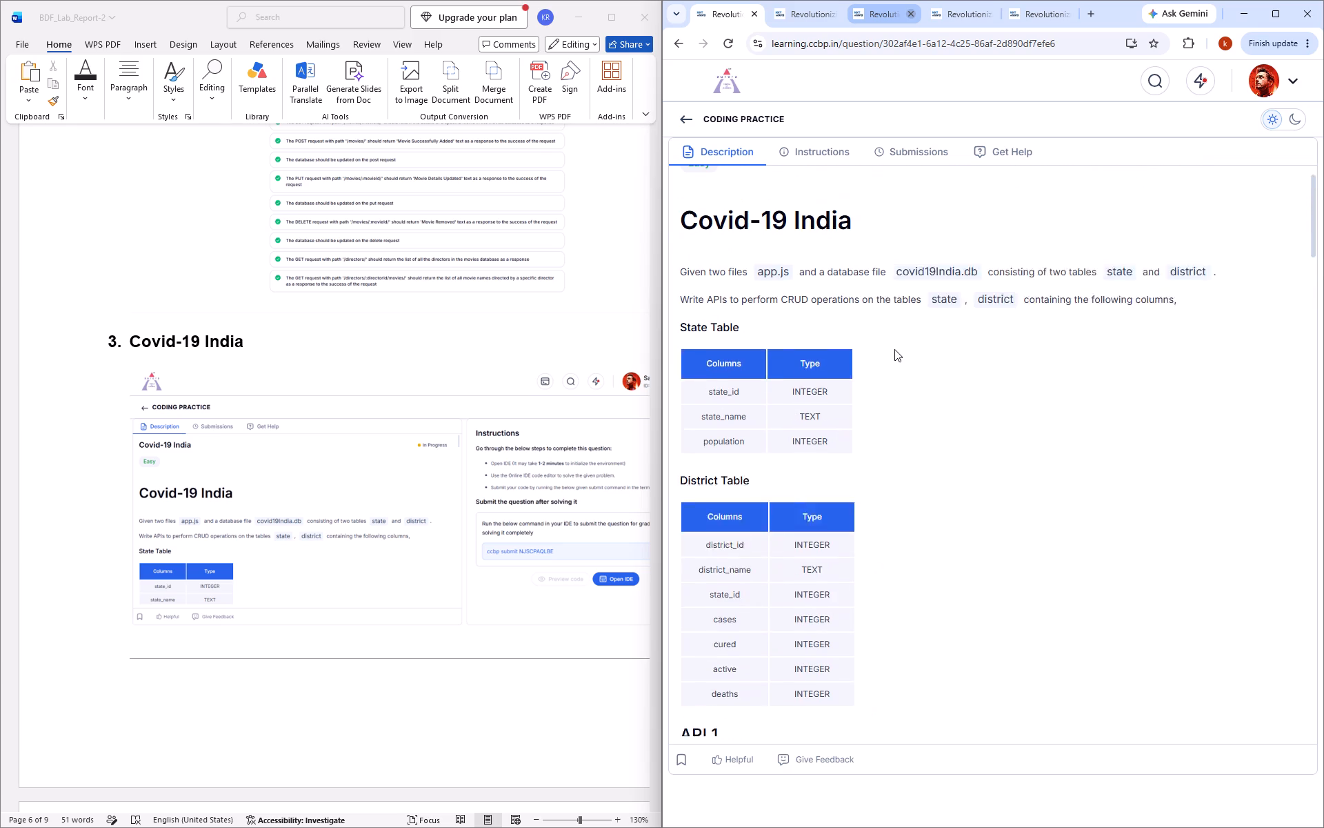
click(1270, 15)
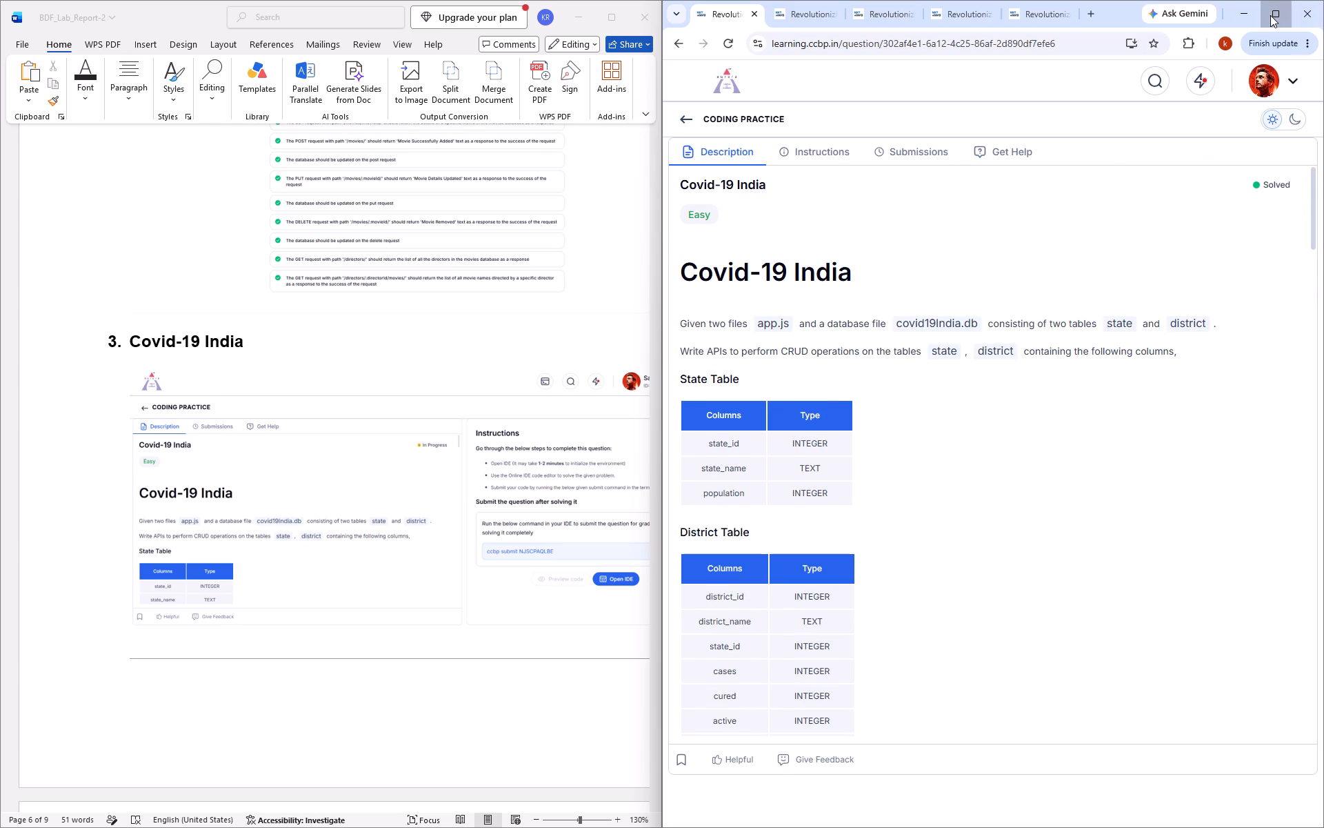
key(shift+super+s)
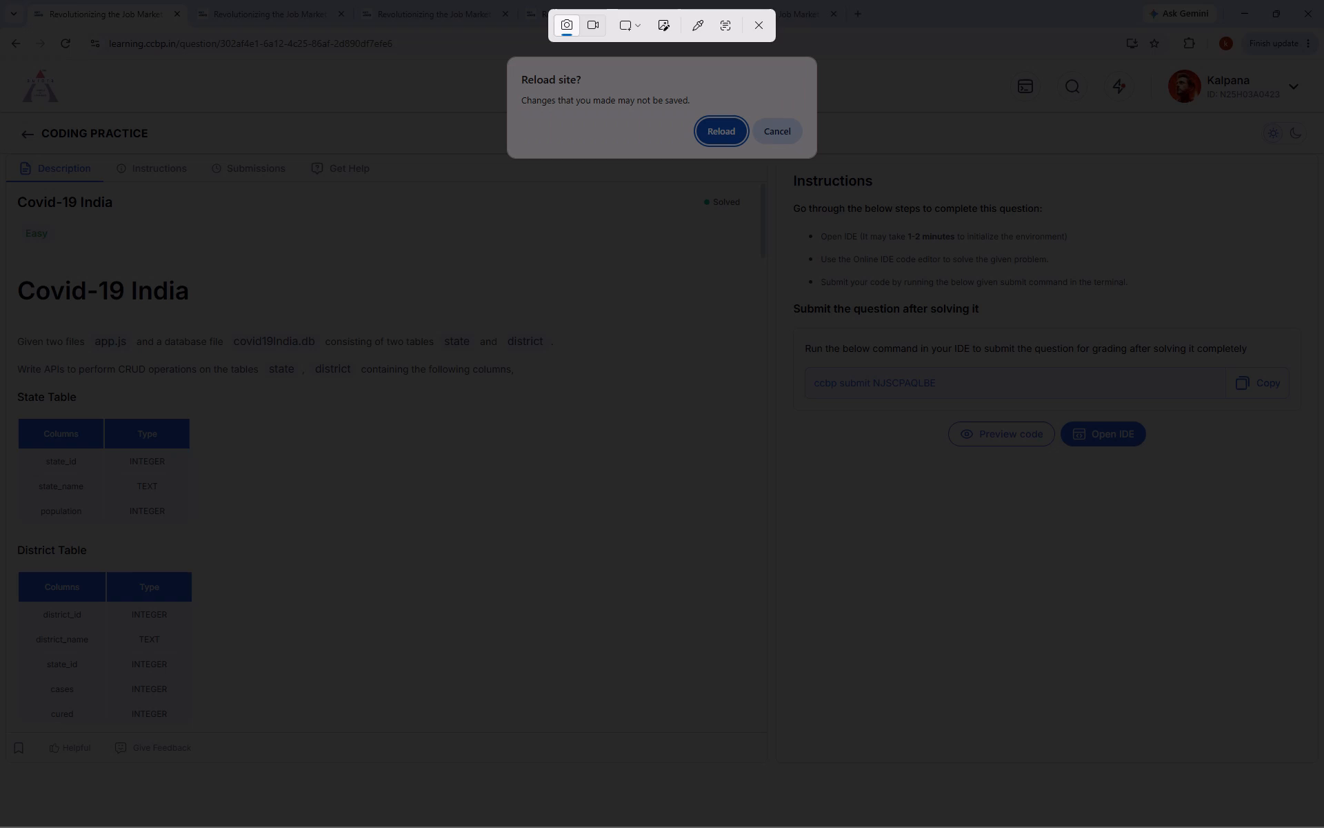
click(764, 21)
click(786, 127)
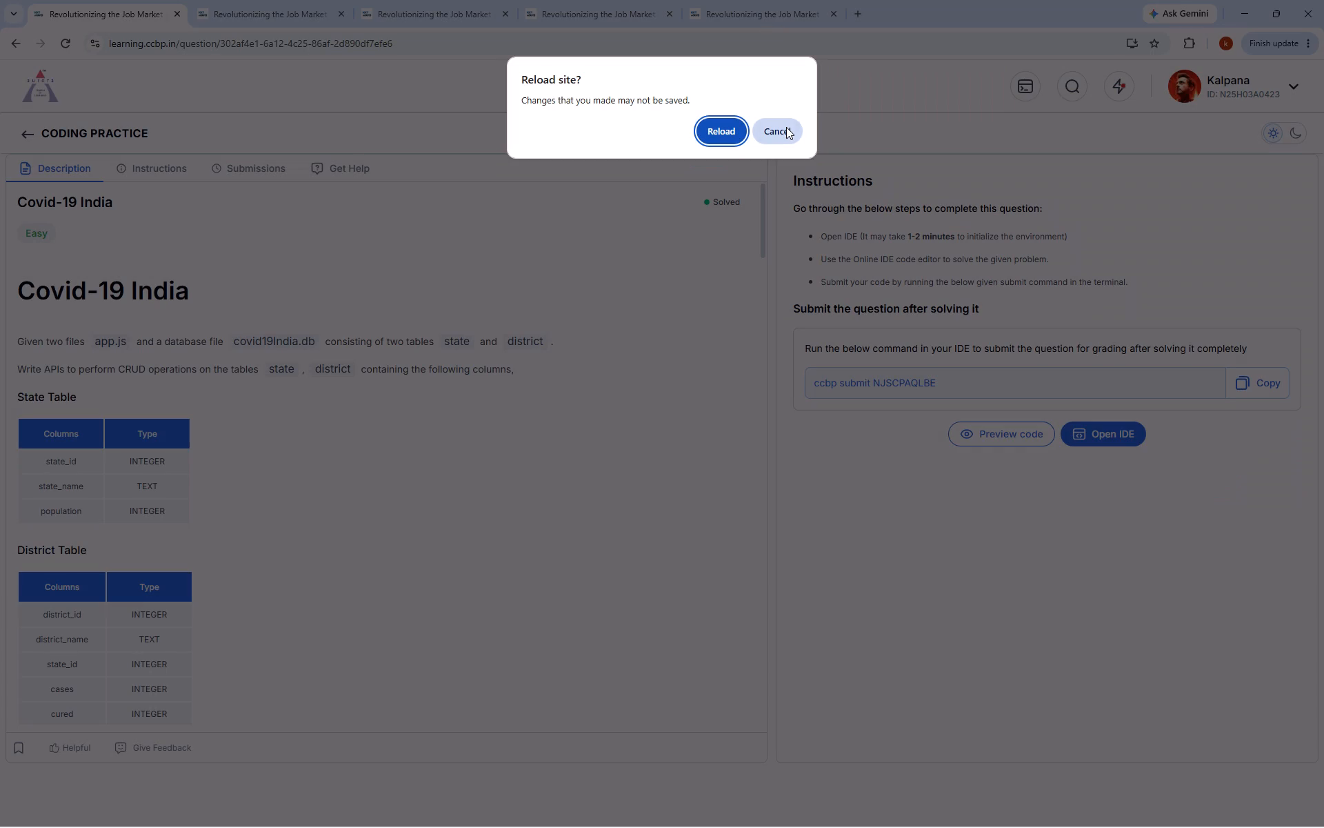
key(shift+super+s)
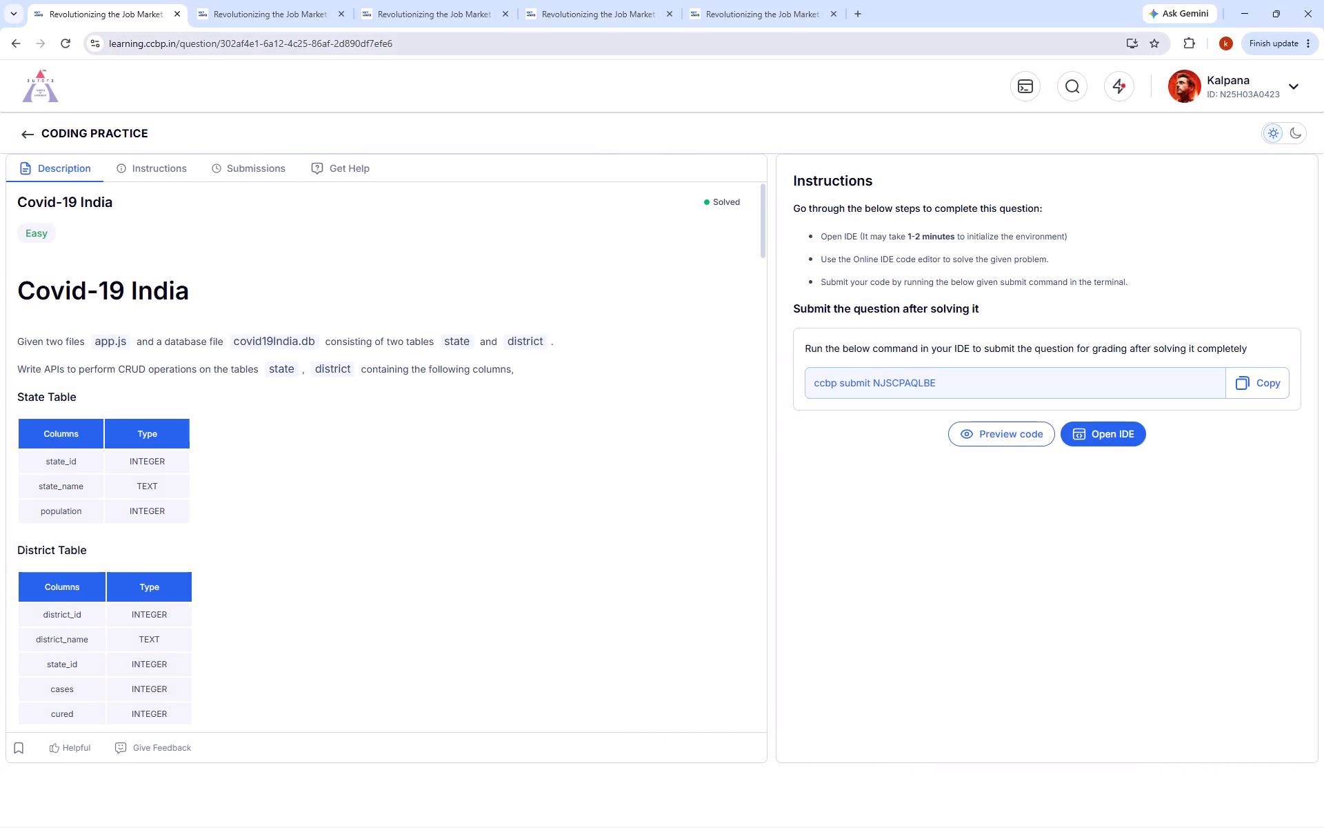
drag(0, 58, 593, 440)
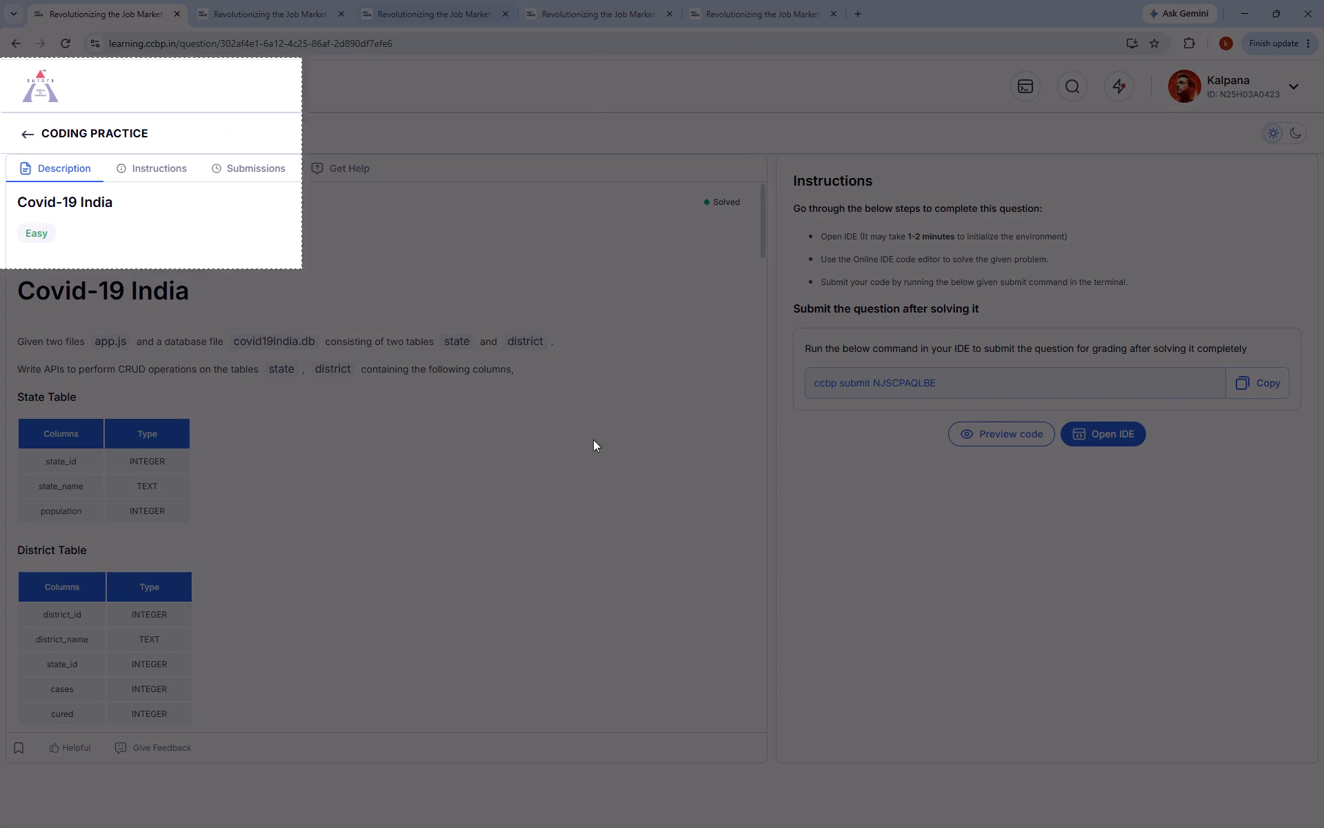
drag(593, 440, 1323, 827)
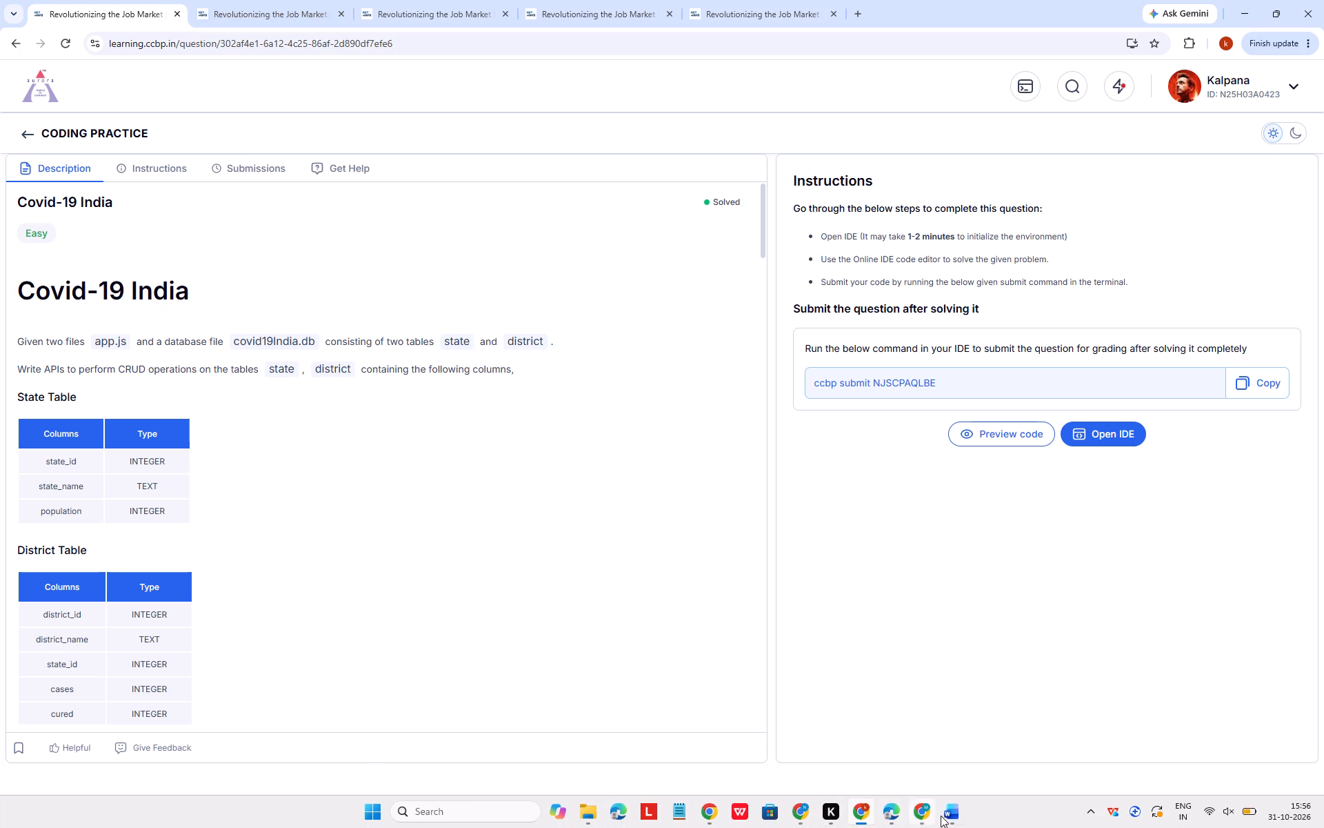
In the Word report, replace the old Covid-19 India question screenshot with the new capture and maximize the report window.
click(1271, 746)
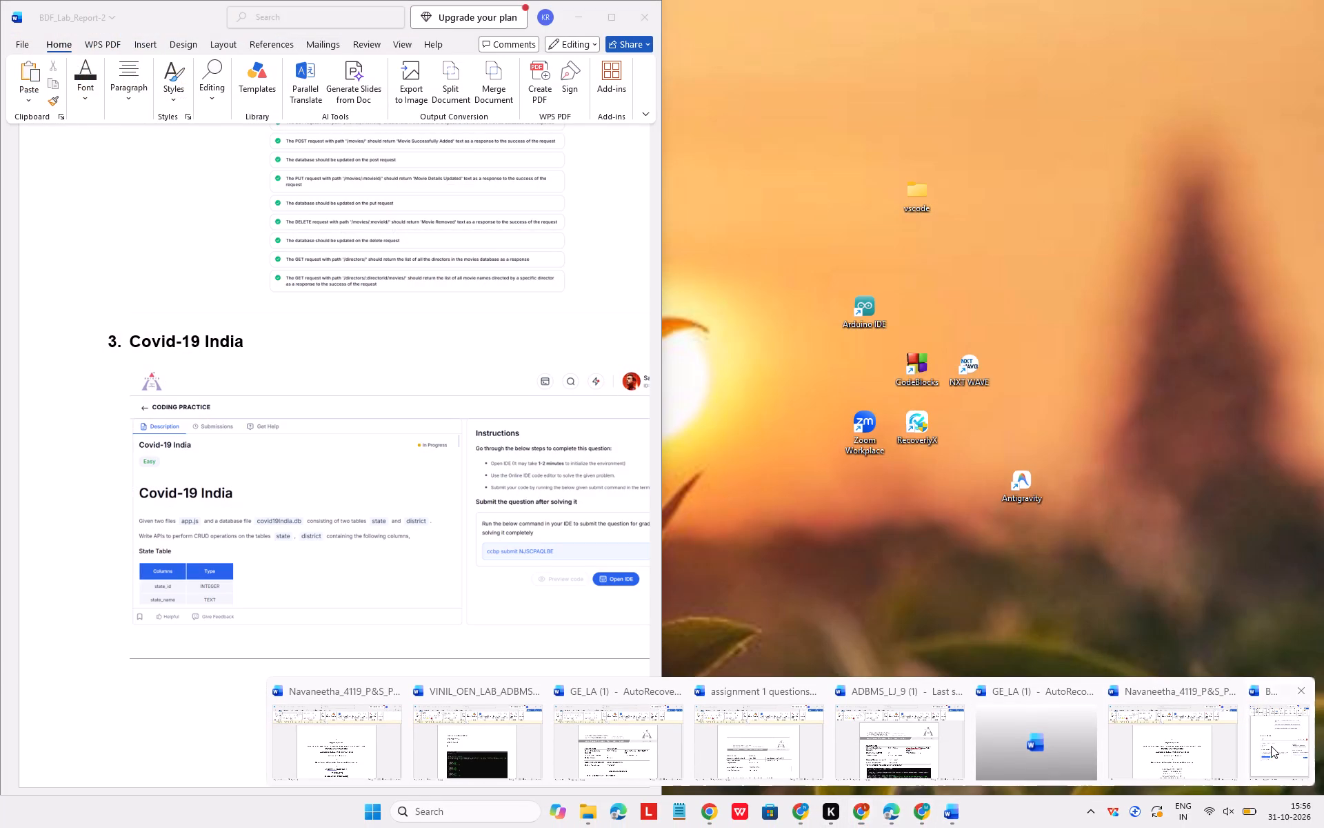
click(469, 544)
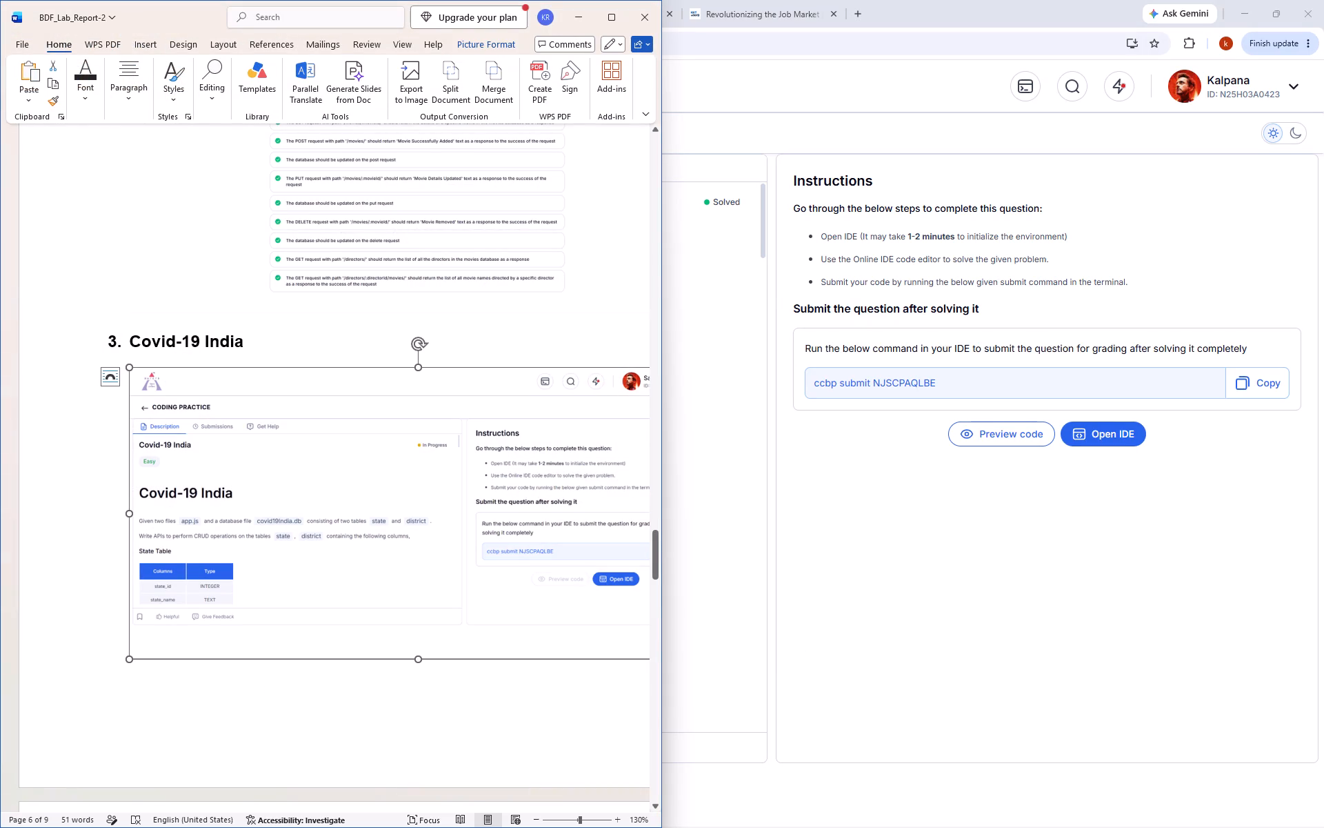
key(ctrl+v)
scroll(445, 664, down, 1)
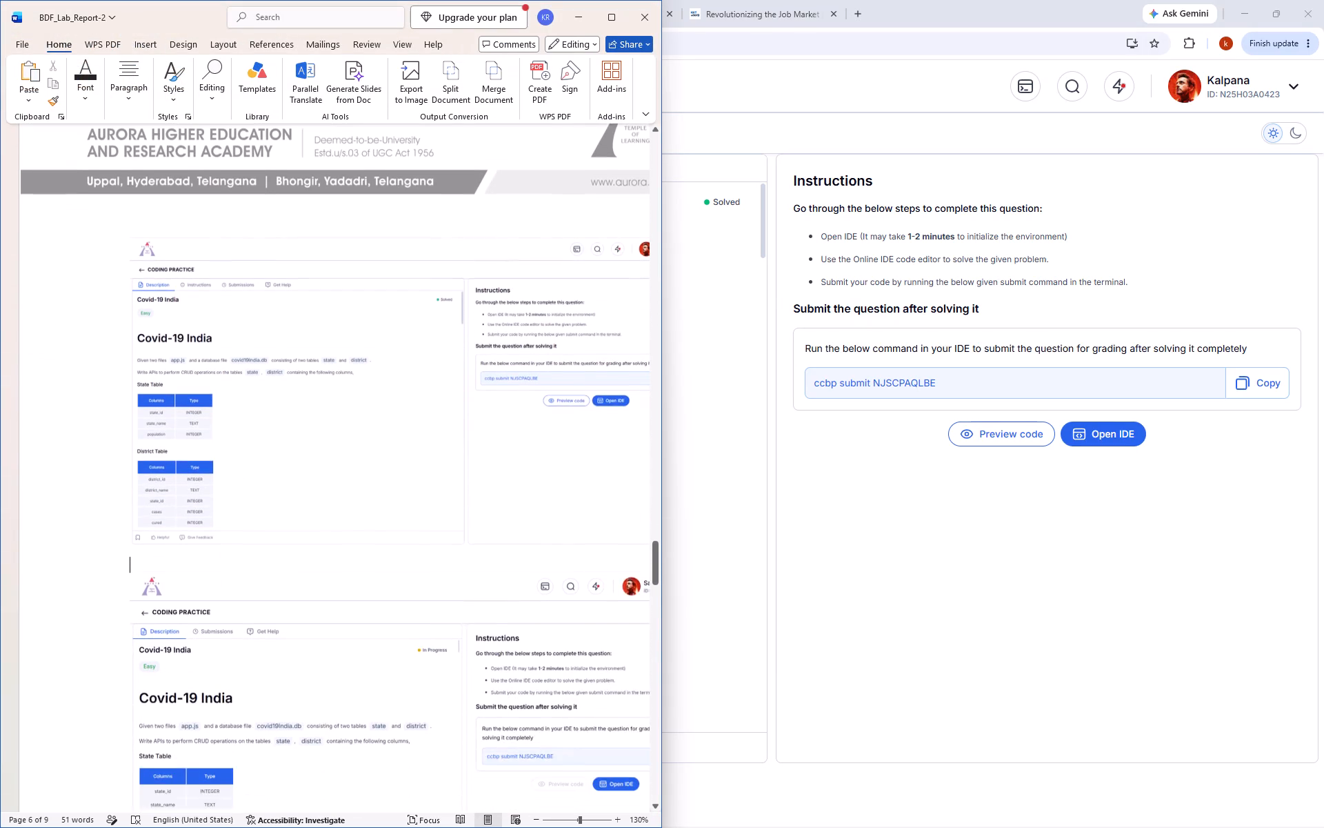
scroll(445, 664, down, 1)
click(445, 664)
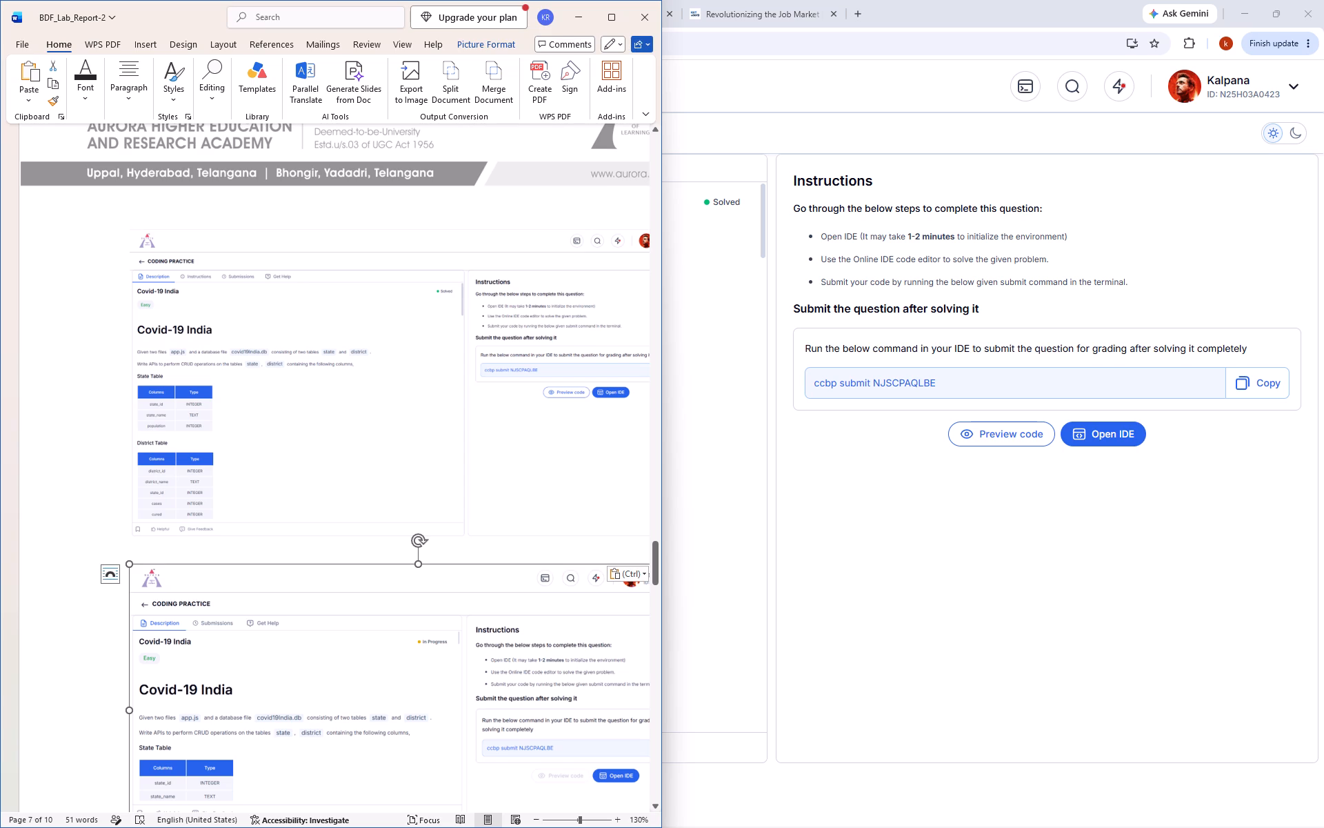
key(Delete)
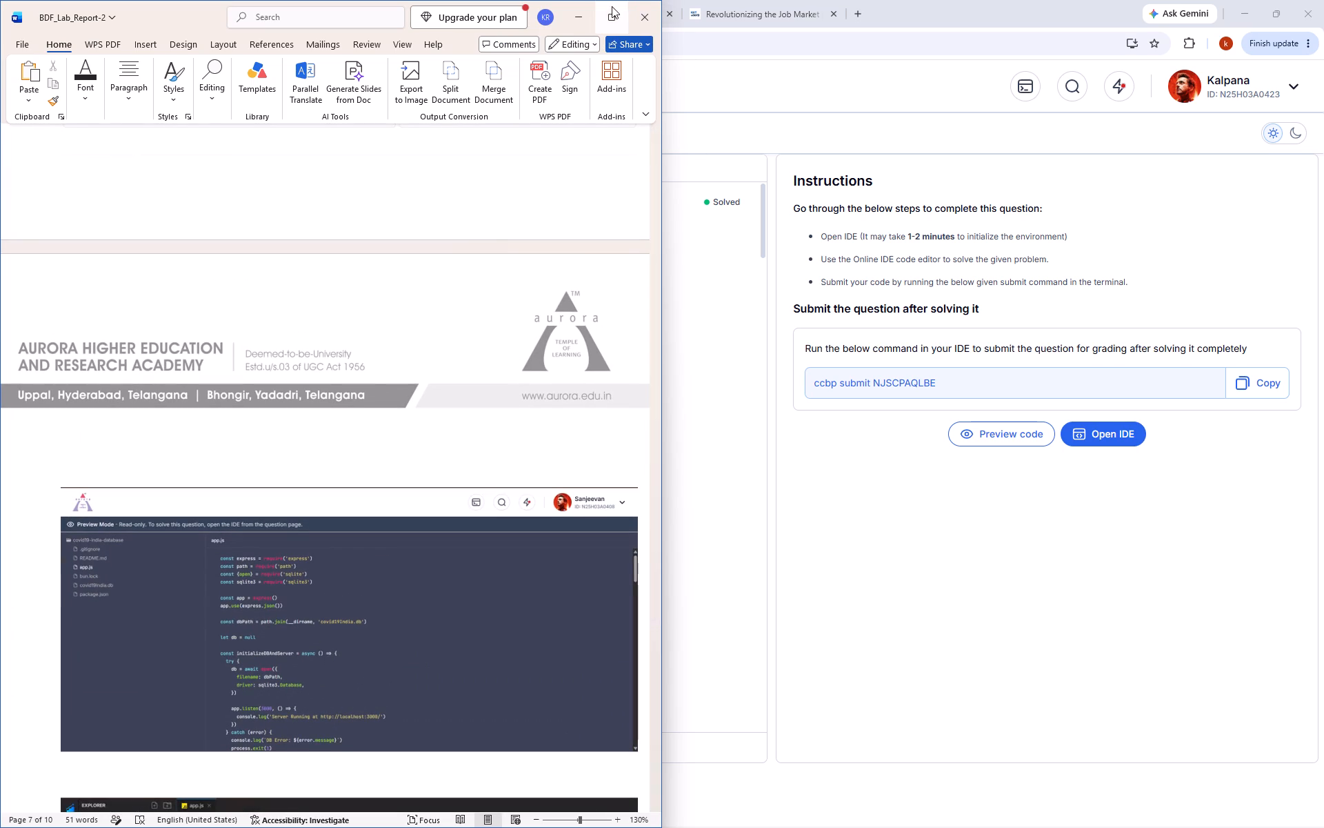
click(611, 8)
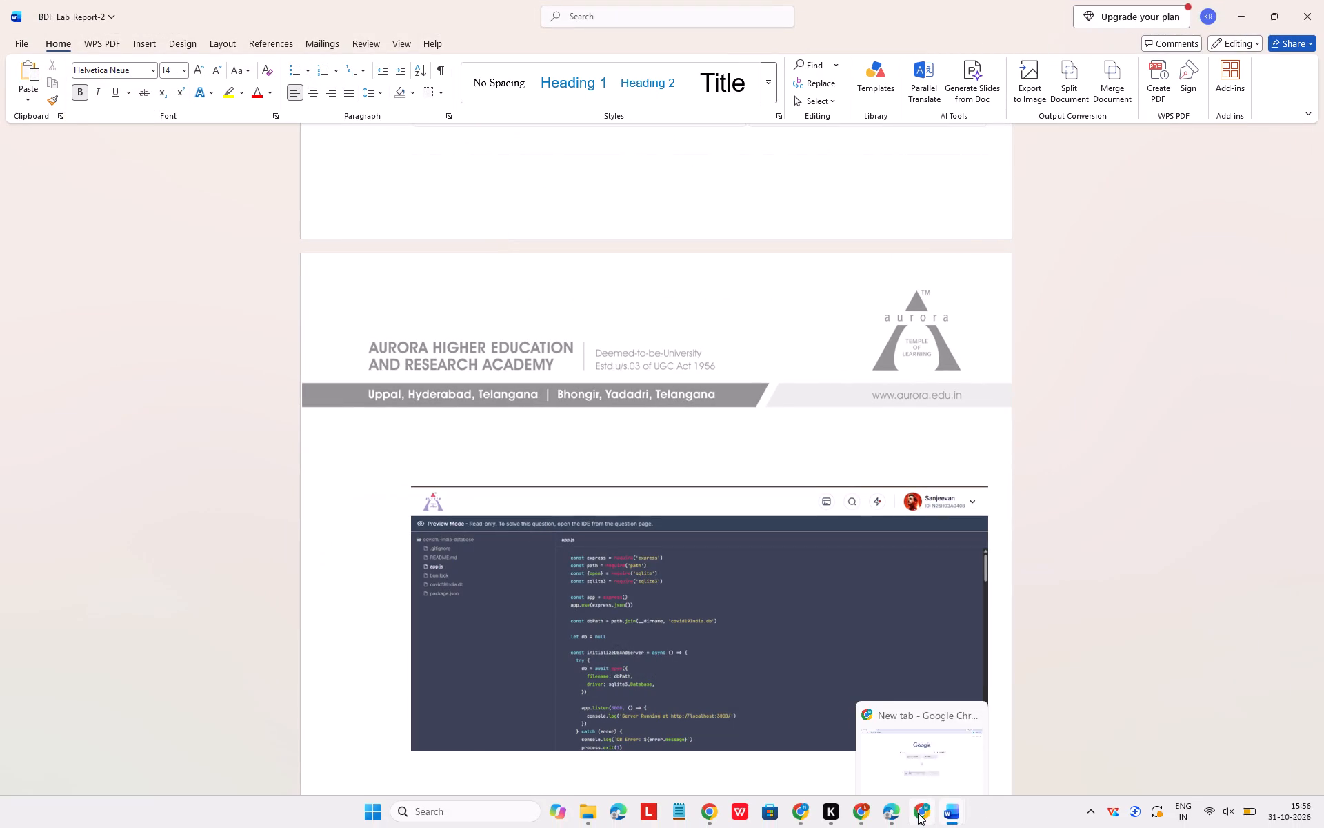
In Chrome, open the Covid-19 India code preview and capture the app.js page below the address bar.
click(856, 771)
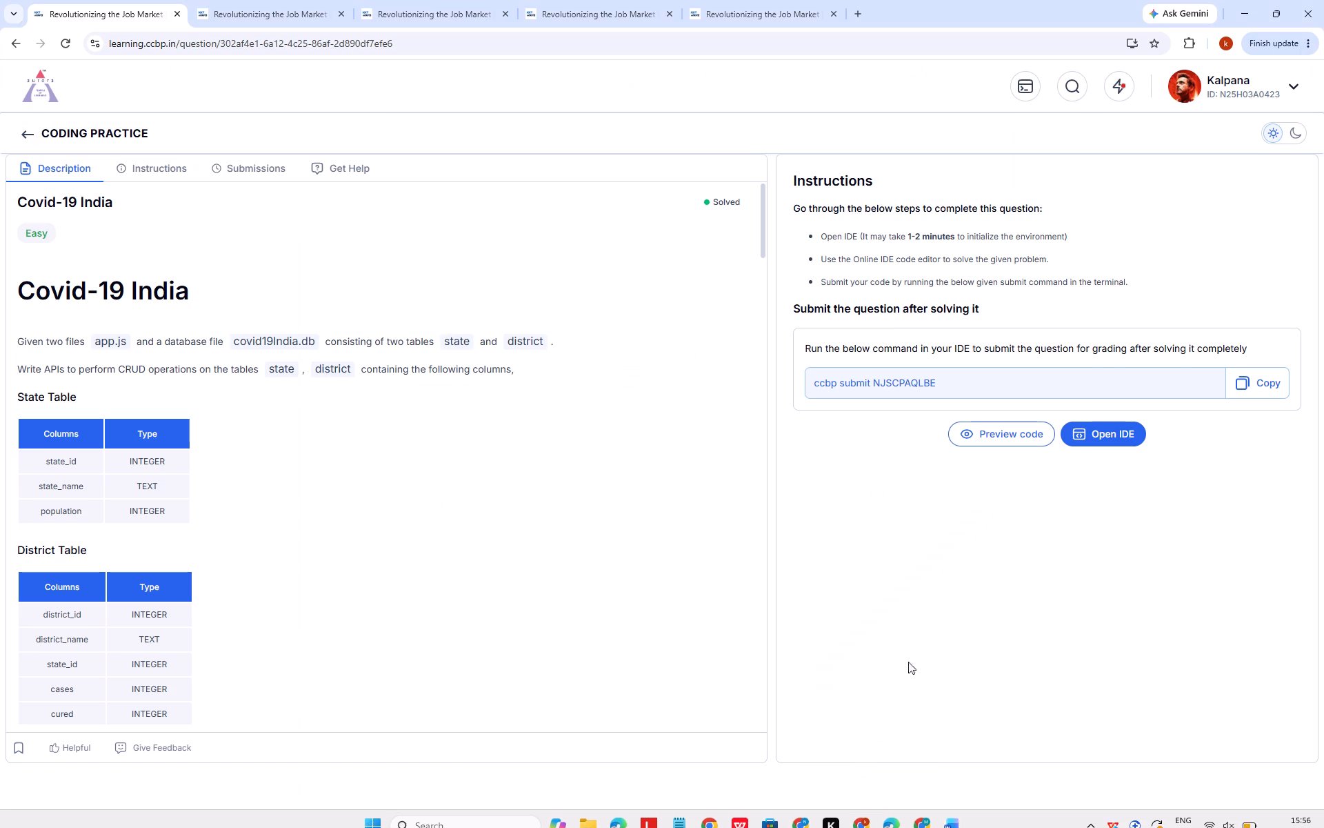
click(981, 438)
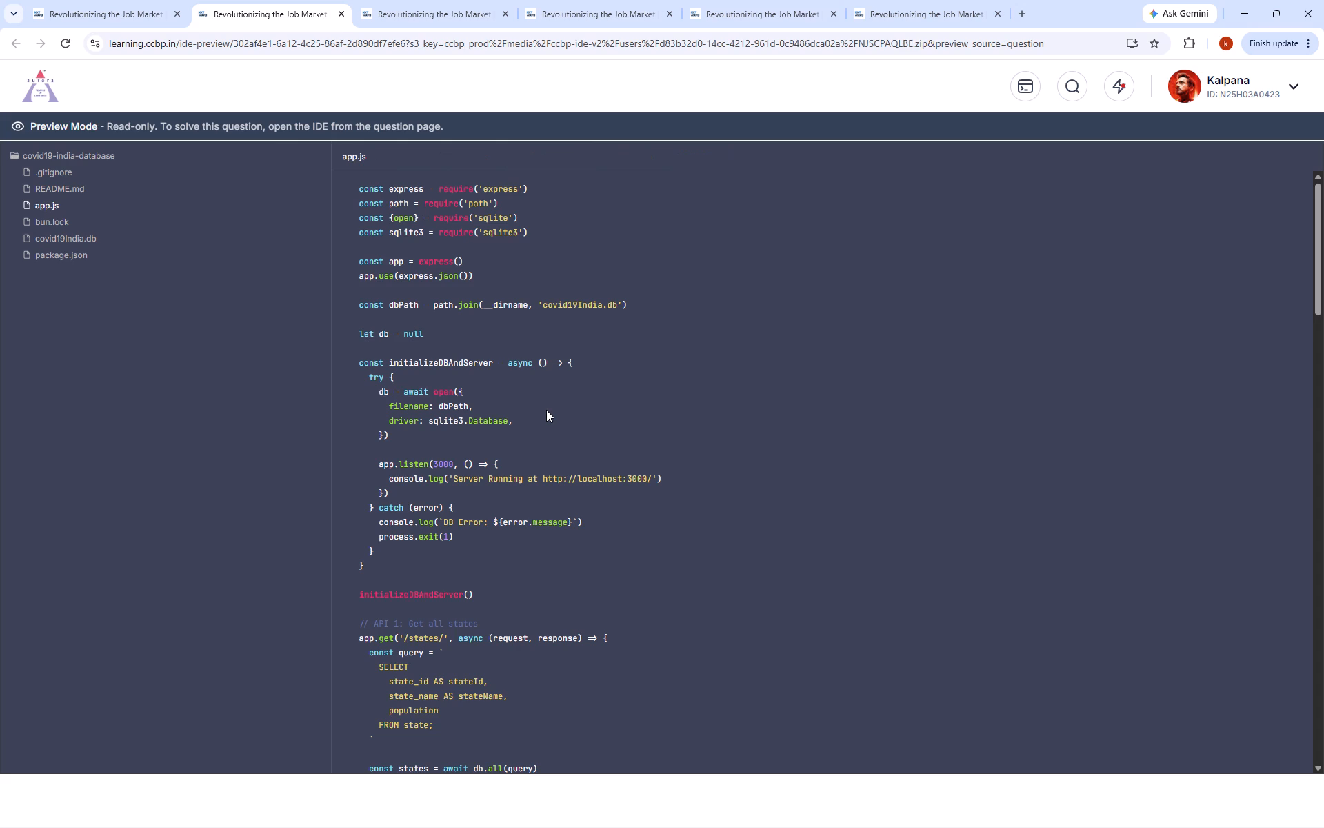
key(shift+super+s)
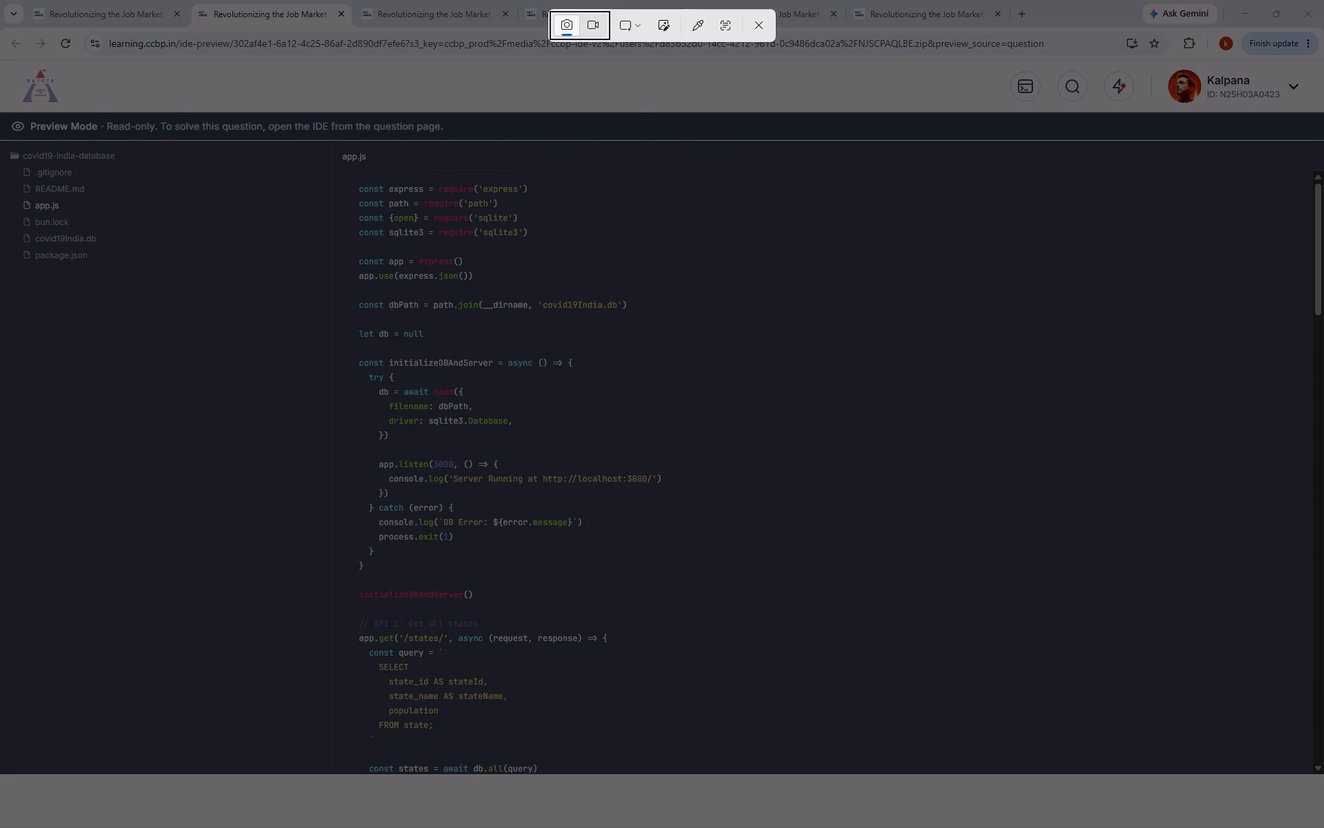
drag(1, 55, 1323, 827)
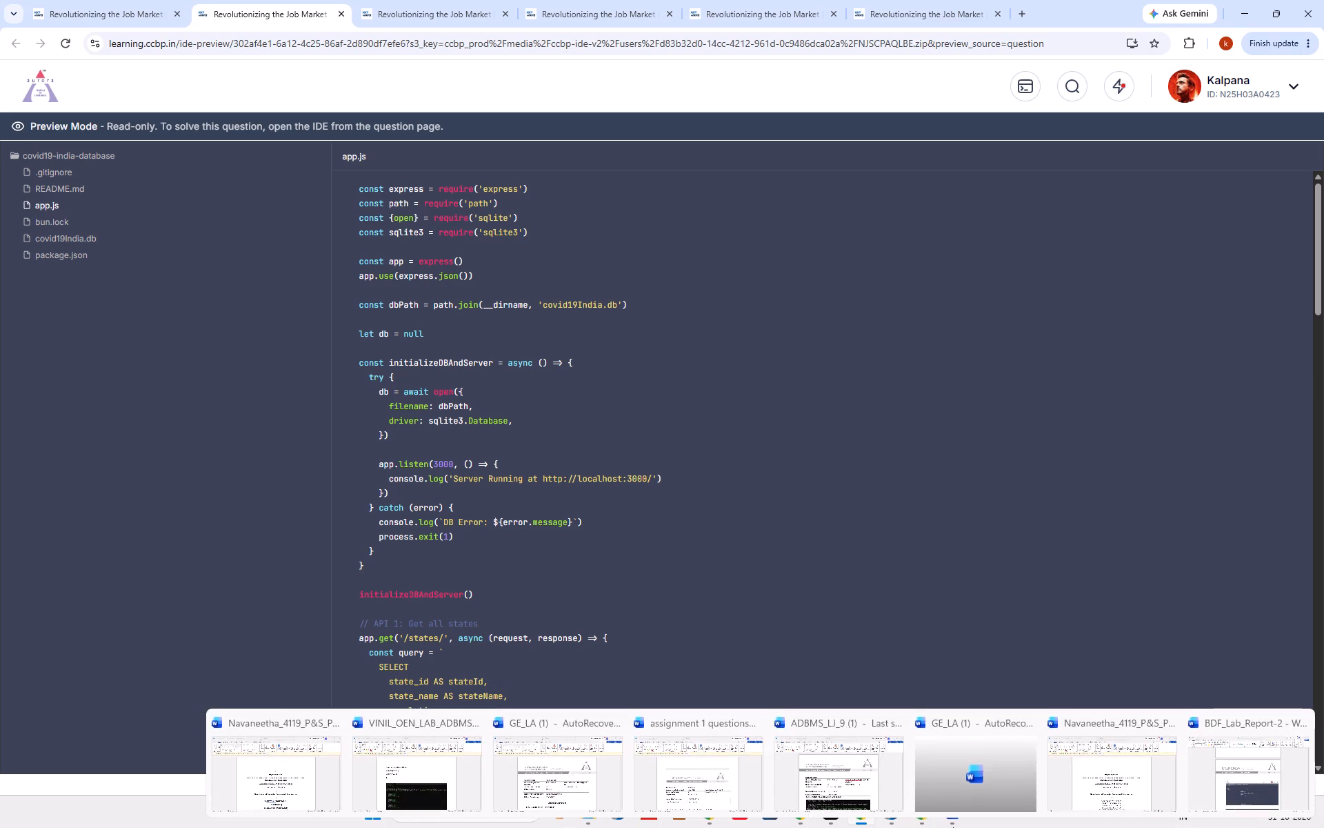
In the Word report, replace the old Covid-19 India Preview Mode code screenshot with the new capture.
click(1234, 744)
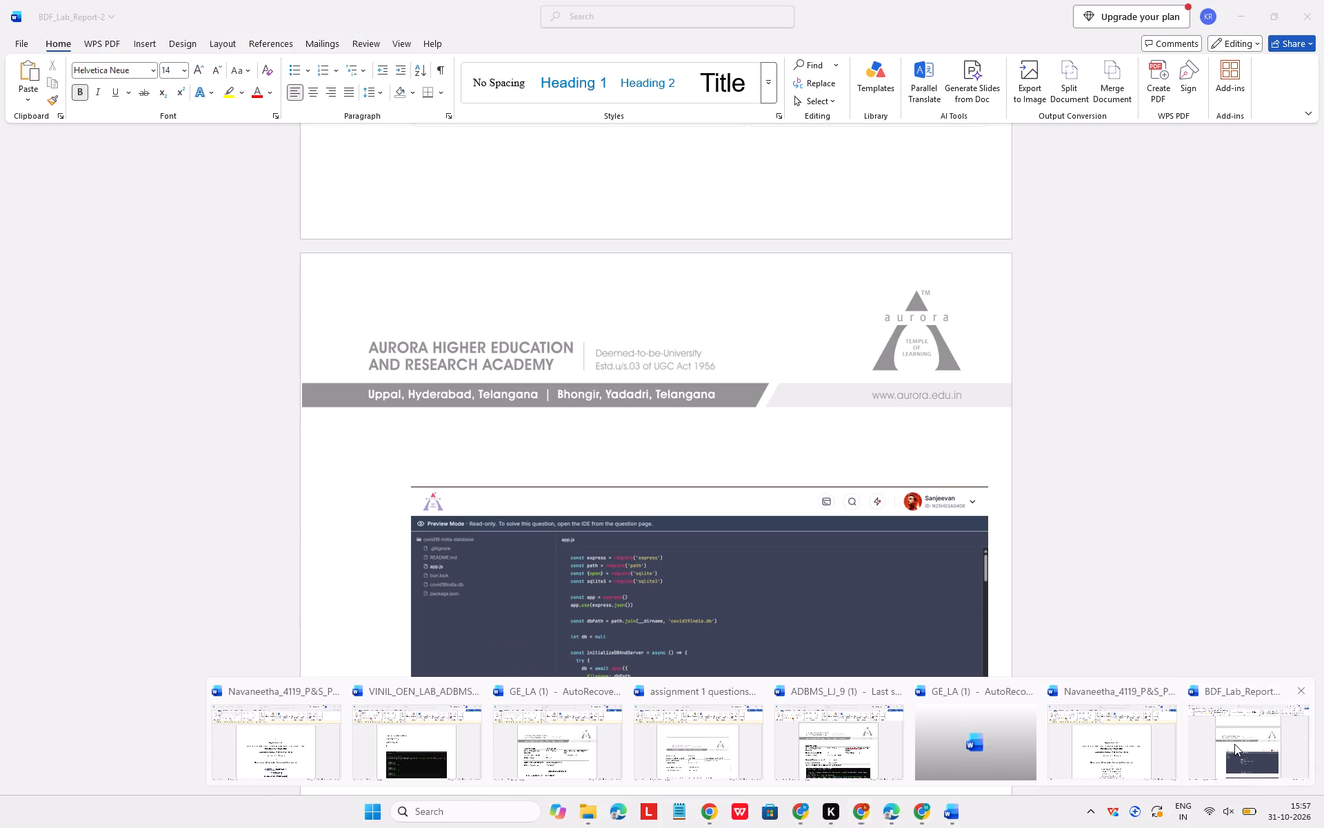
click(759, 662)
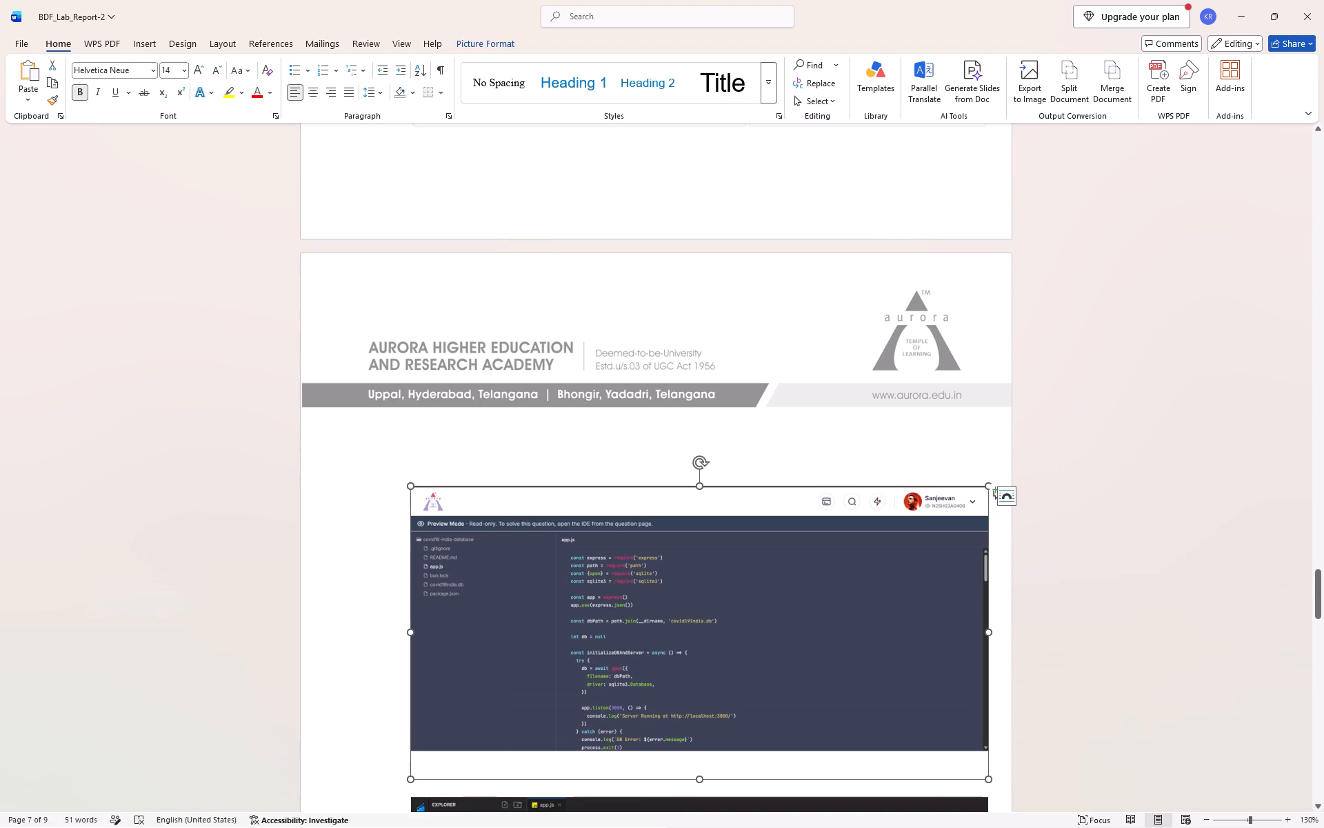
key(ctrl+v)
scroll(759, 662, down, 3)
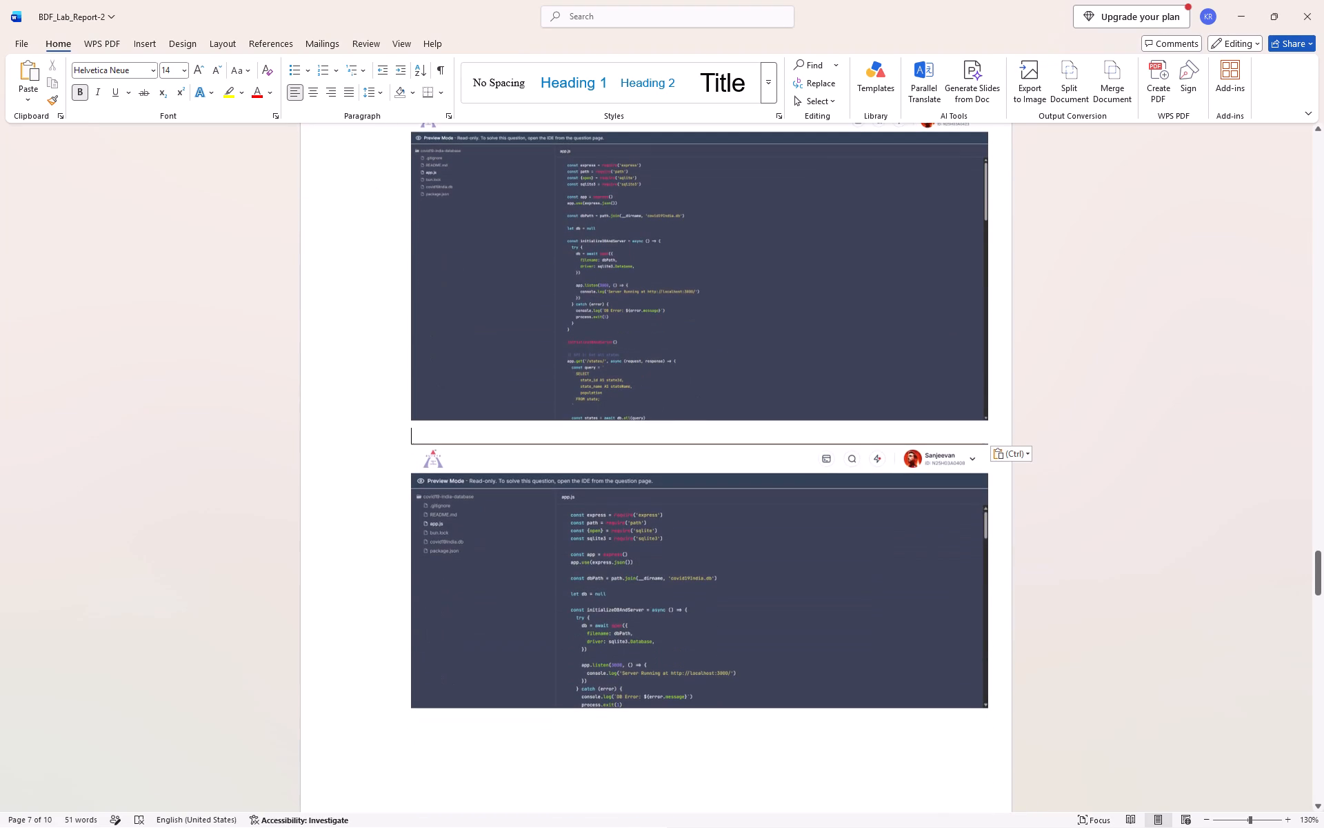
click(766, 627)
key(Delete)
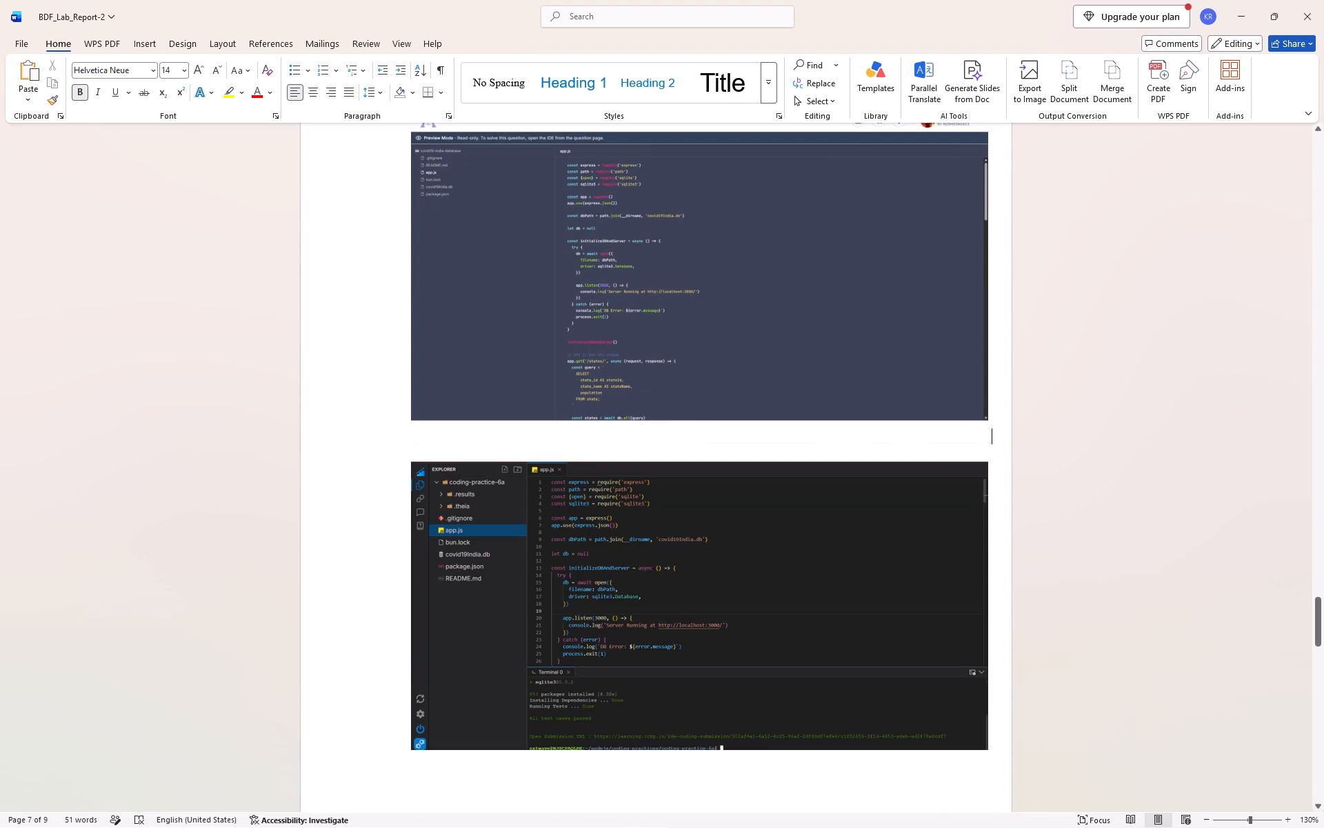